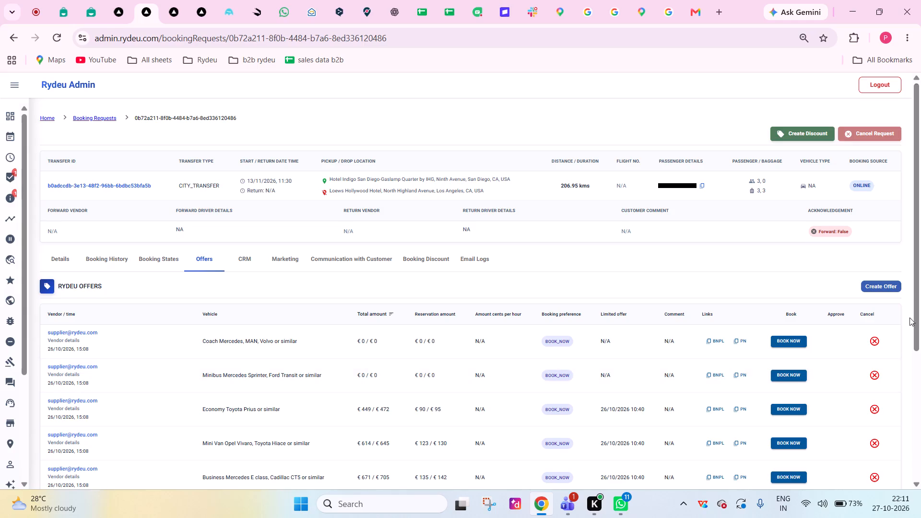
Create a new offer for this booking request and select the Volkswagen - Tauran as its vehicle.
click(889, 284)
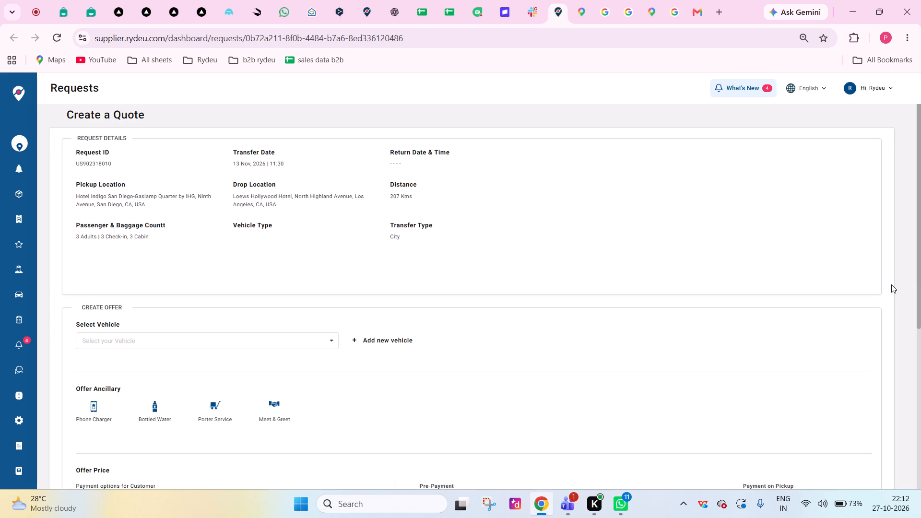
click(226, 340)
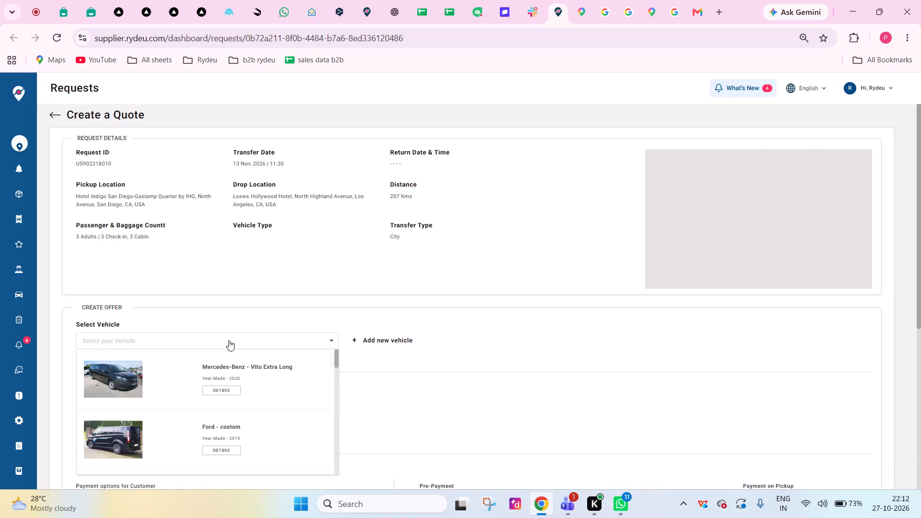
drag(334, 358, 342, 379)
click(317, 342)
drag(337, 363, 336, 383)
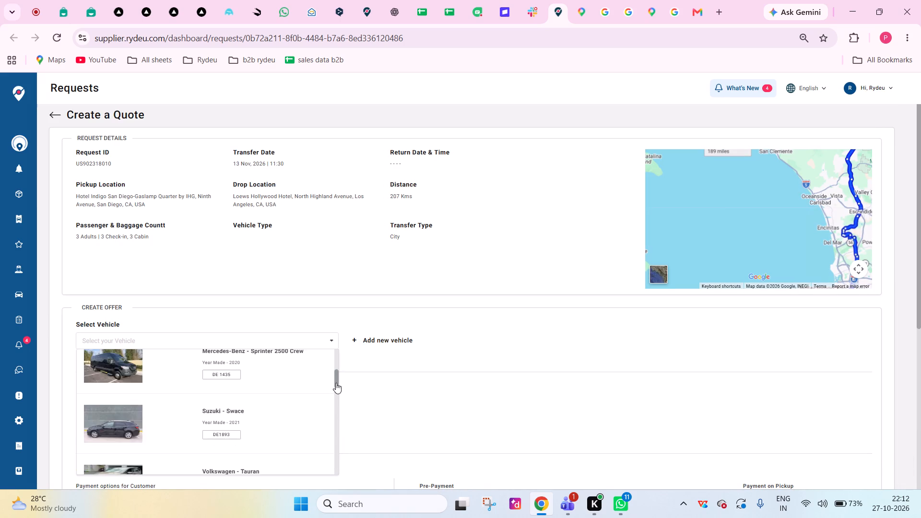
drag(336, 383, 334, 399)
click(250, 361)
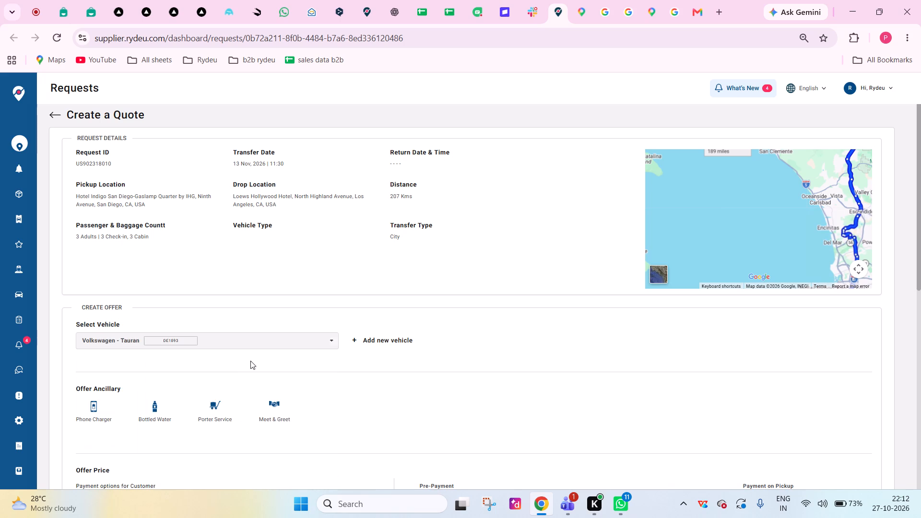
Submit the quote with Pre-Payment as the customer's payment option and a one-way price of €533.
drag(916, 257, 920, 368)
drag(920, 254, 920, 384)
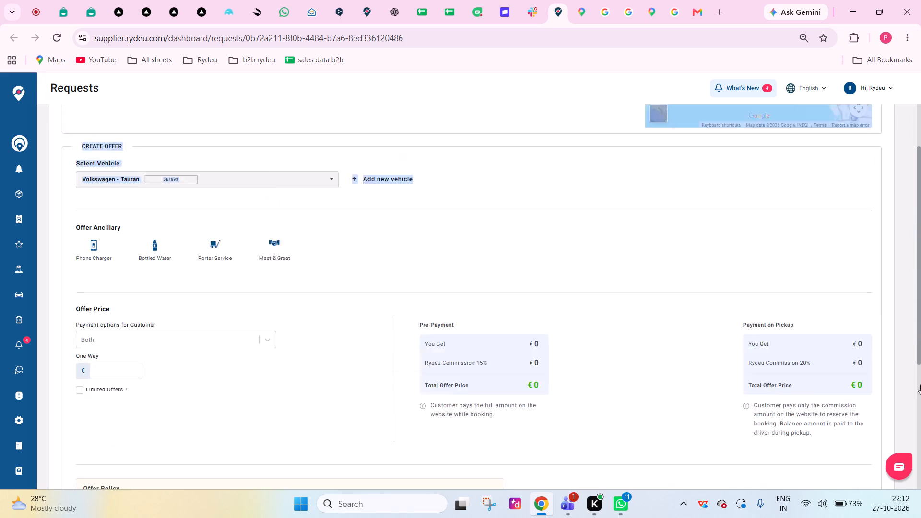
drag(920, 384, 920, 389)
click(135, 244)
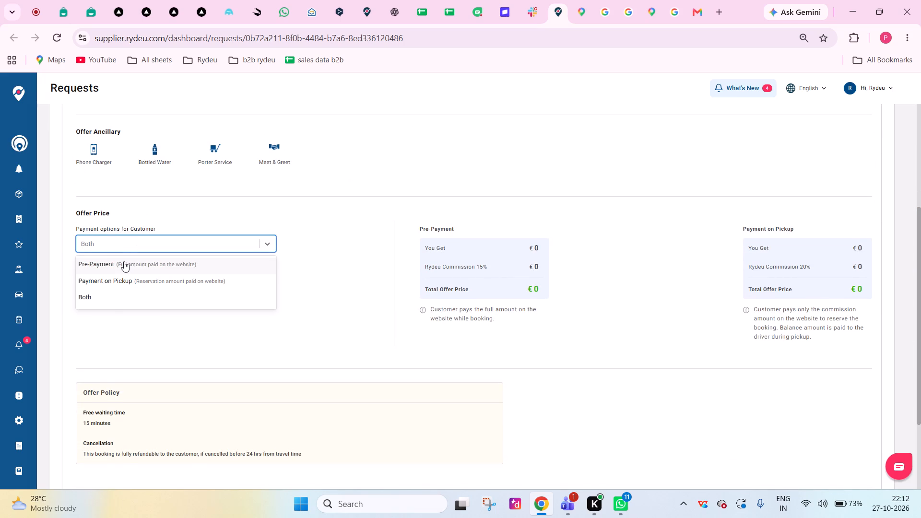
click(124, 261)
click(113, 271)
text(533)
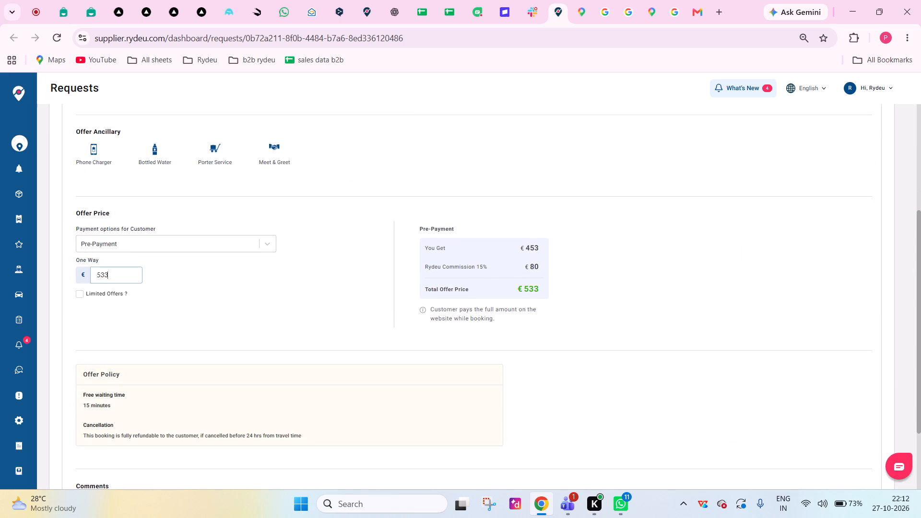
drag(920, 268, 920, 358)
click(464, 457)
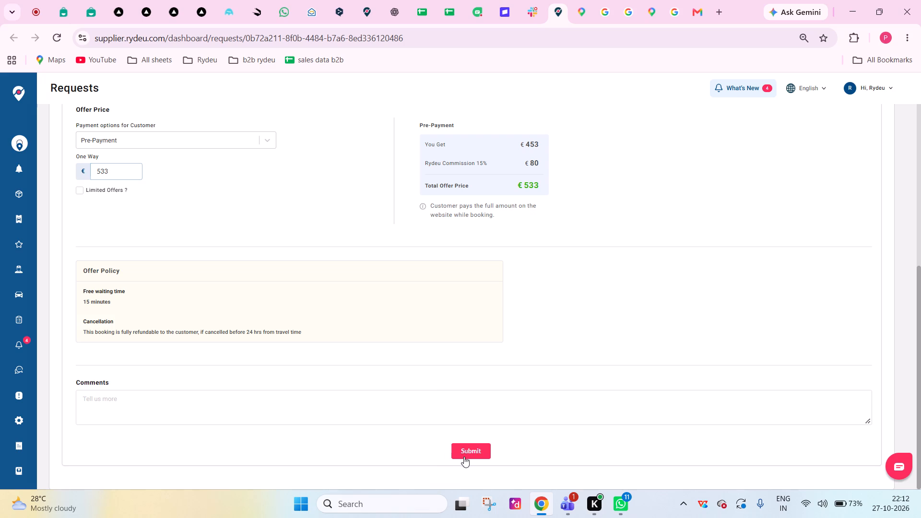
Reload the booking request in Rydeu Admin and copy the PN link of the Volkswagen Tauran supplier offer.
click(148, 9)
click(57, 37)
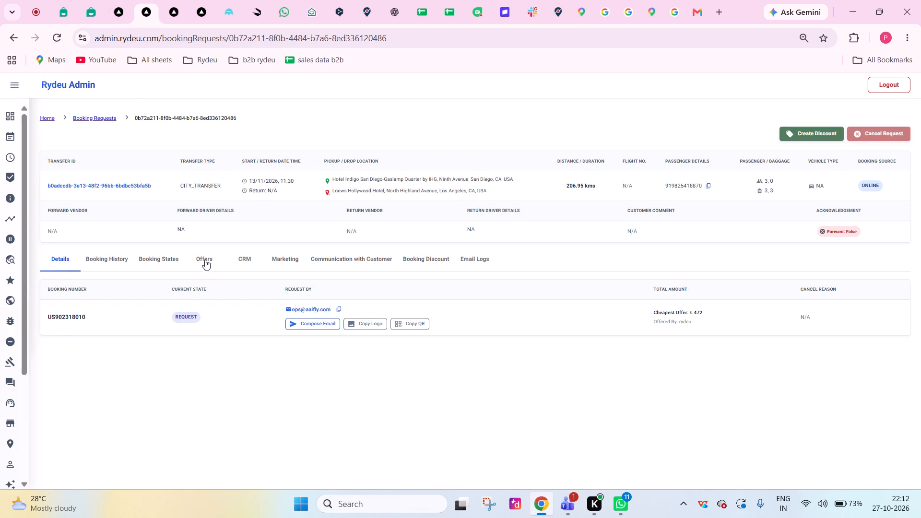
click(203, 257)
drag(916, 214, 920, 426)
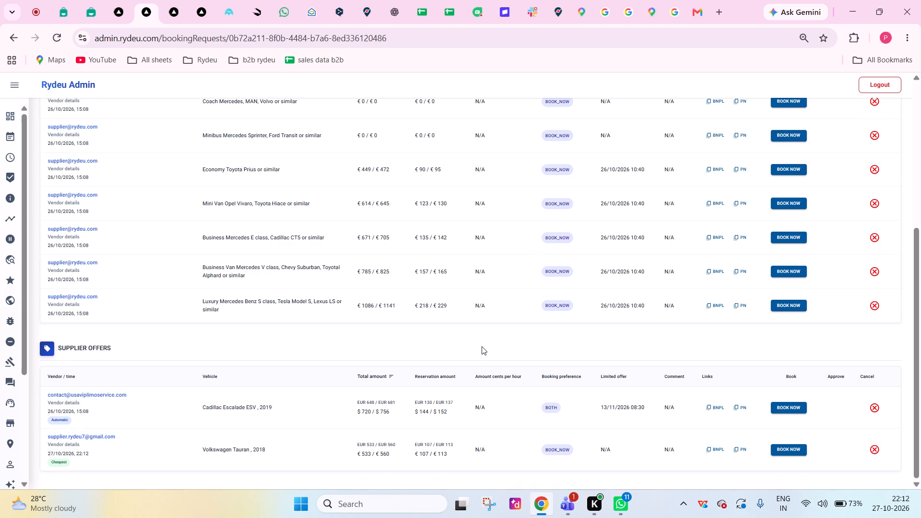
click(736, 447)
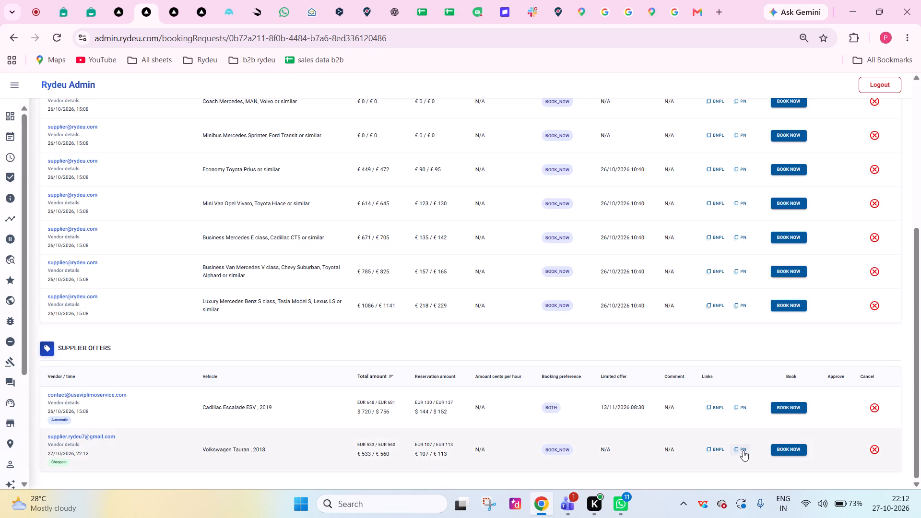
click(743, 450)
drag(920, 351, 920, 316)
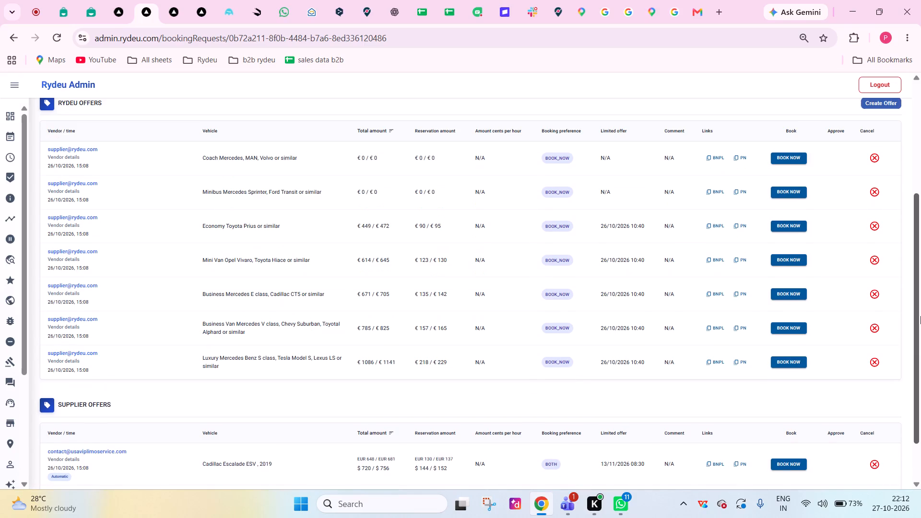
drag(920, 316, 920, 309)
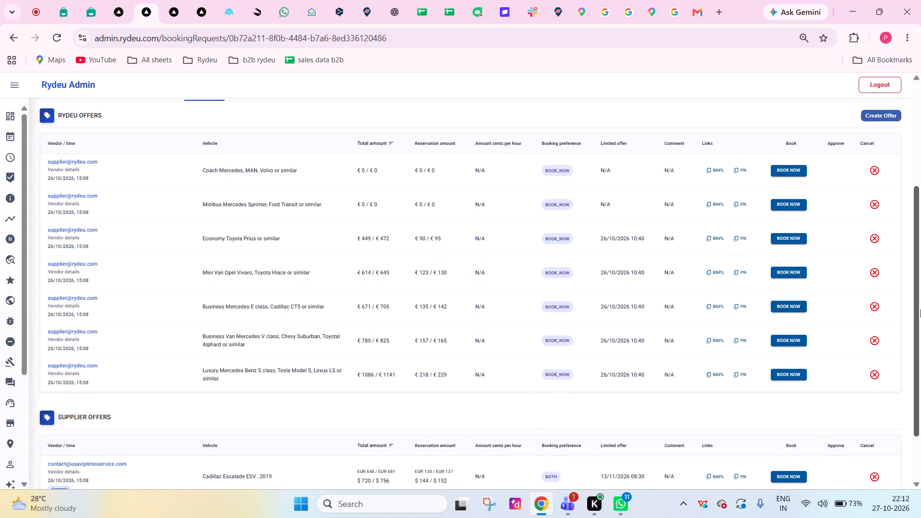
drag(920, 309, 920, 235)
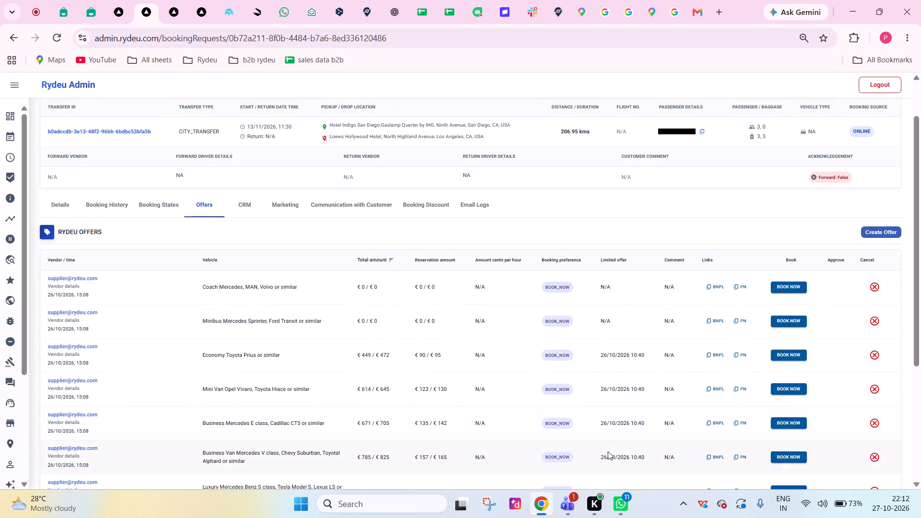
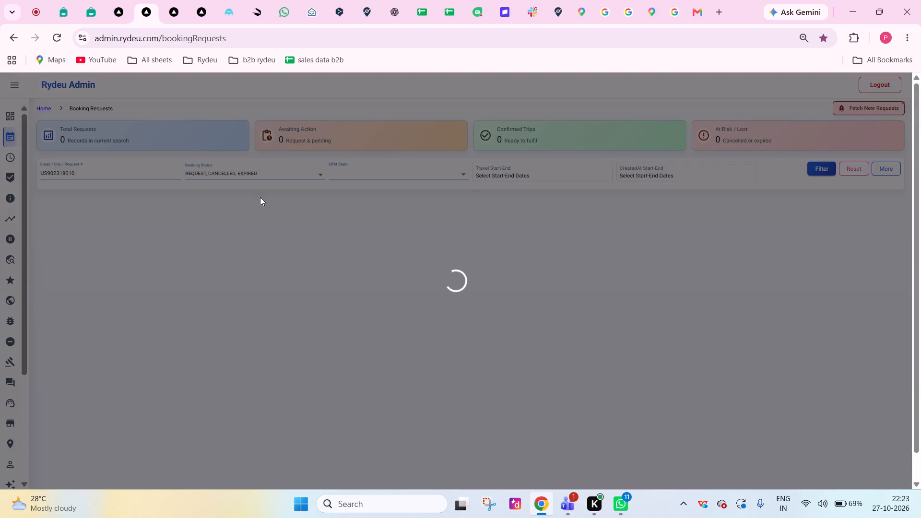
Filter the booking requests by the first suggested customer email address starting with "opera", replacing the request number search.
triple_click(132, 174)
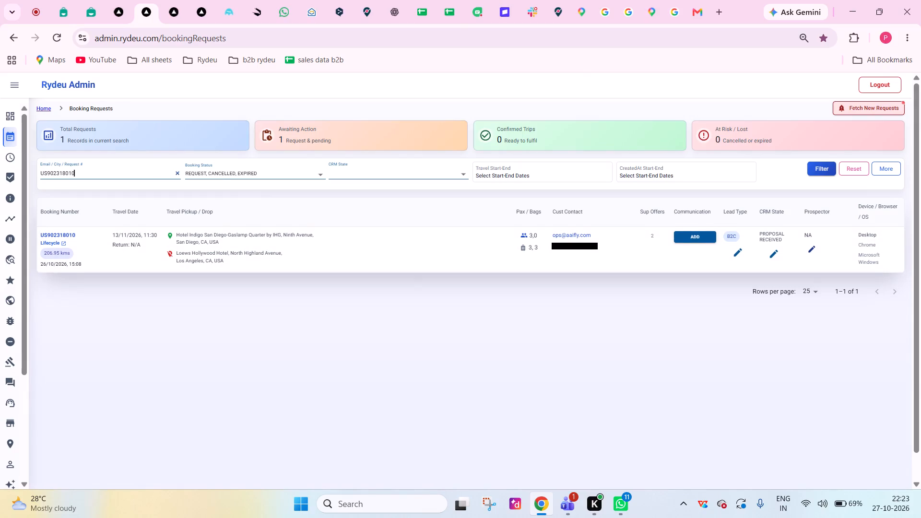
text(opera)
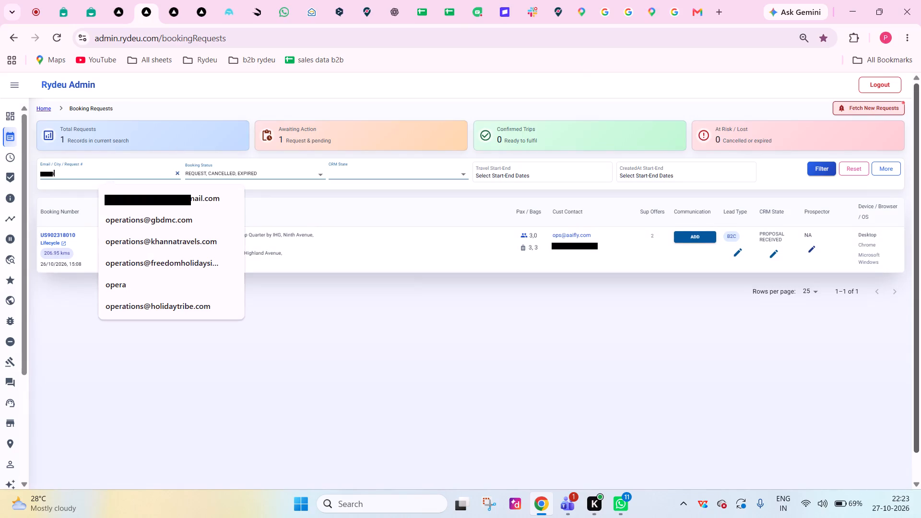
click(165, 198)
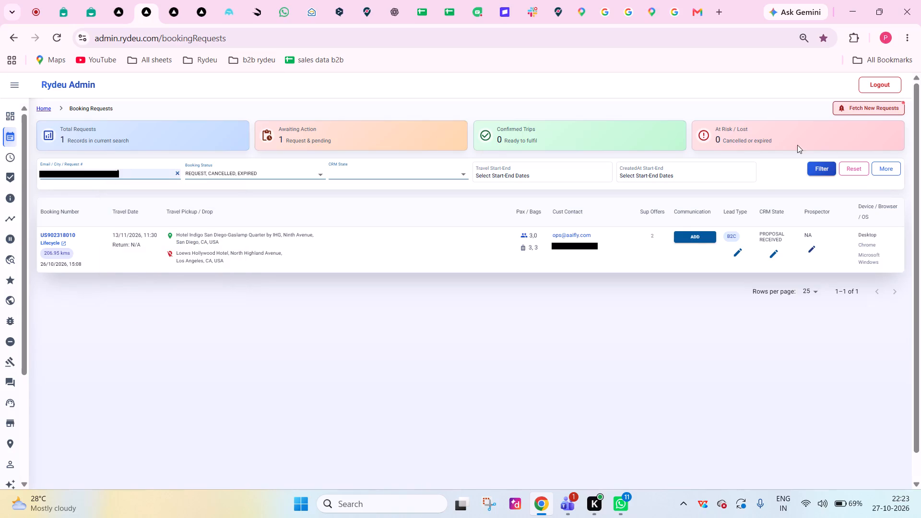
click(821, 165)
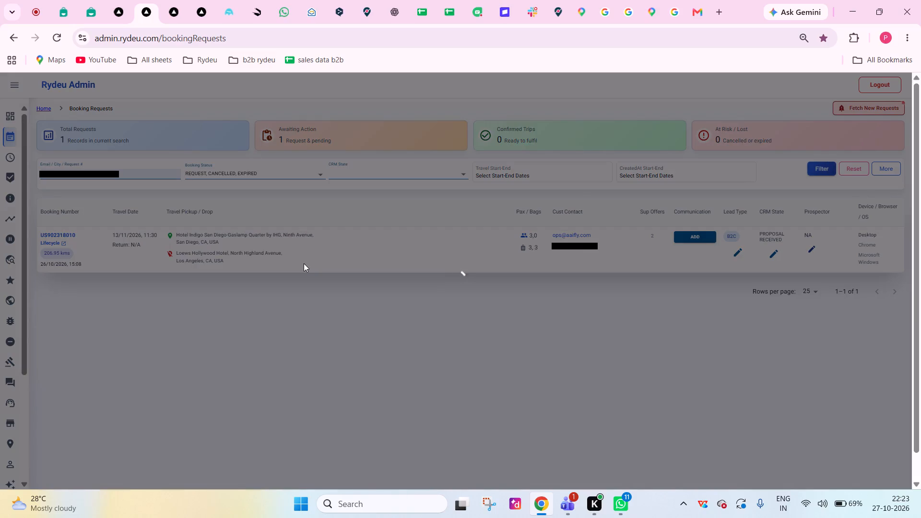
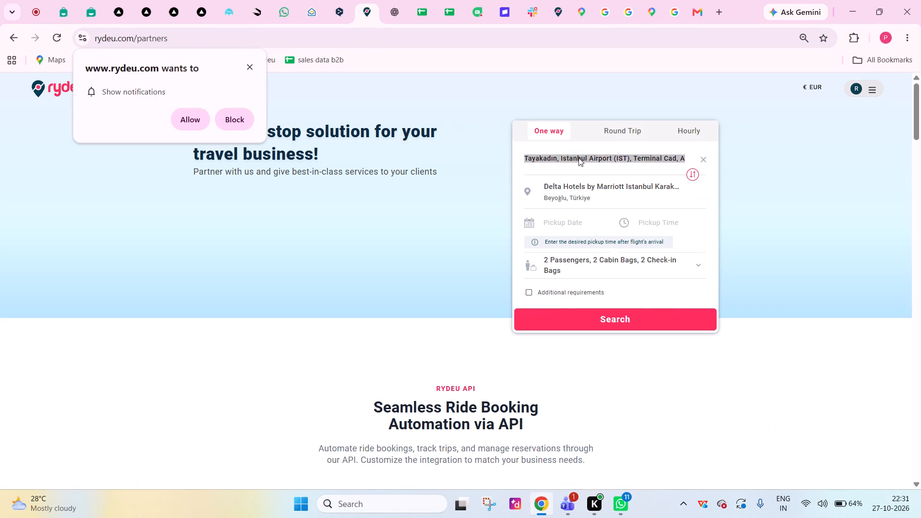
Set the one-way booking's pickup location to Stuttgart Airport (STR), Flughafenstraße, replacing the Istanbul Airport entry.
key(ctrl+v)
click(535, 196)
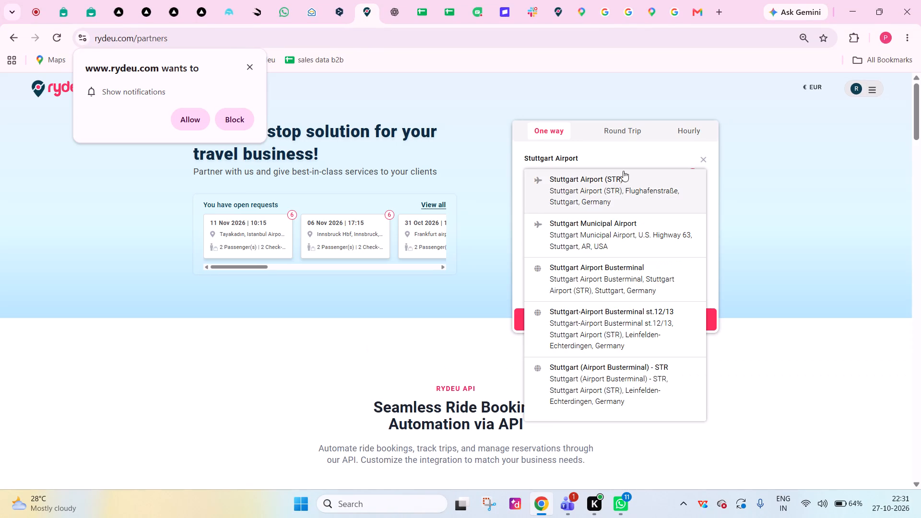
click(586, 192)
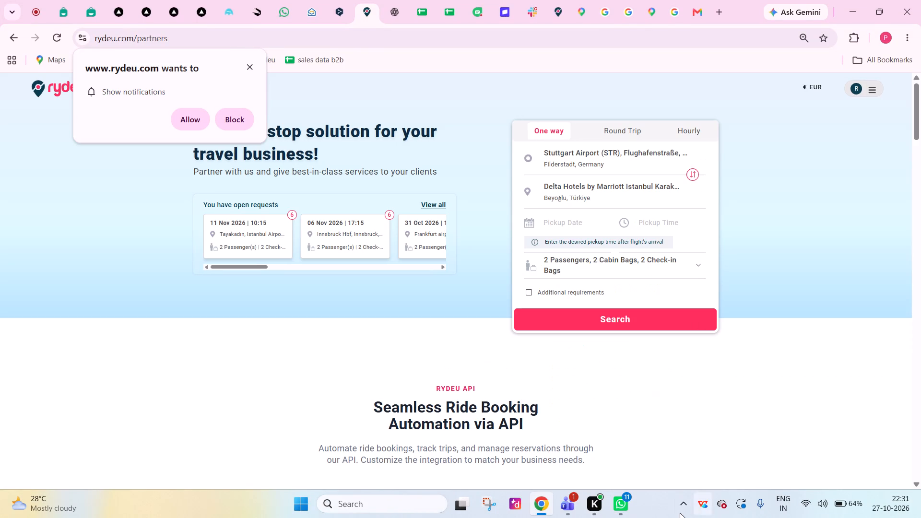
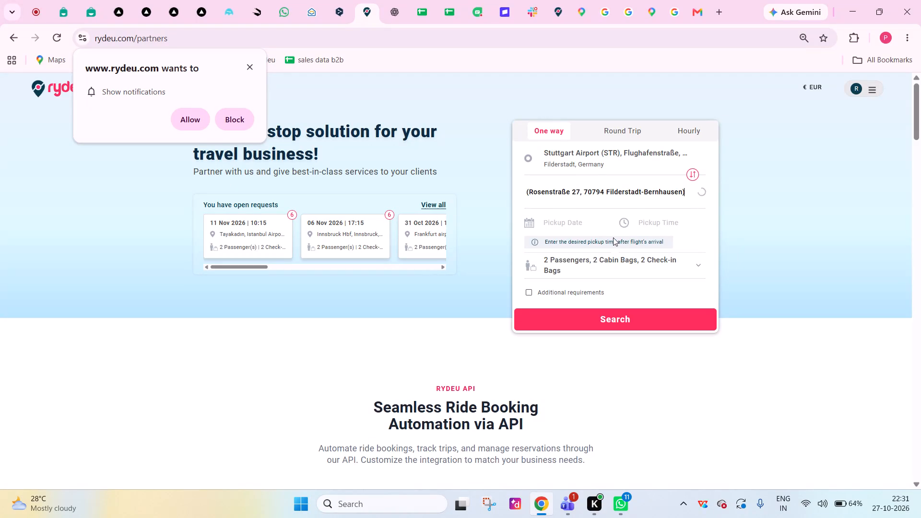
Choose Hotel am Hirschgarten, Rosenstraße 27, Bernhausen, as the one-way booking's drop-off location.
click(614, 218)
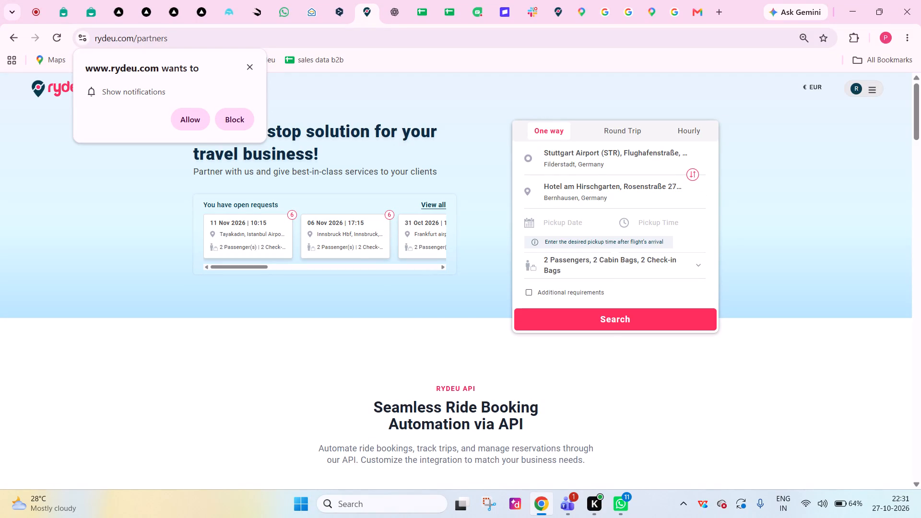
Set the pickup to 10 January 2027 at 11:30 and run the one-way transfer search.
click(569, 227)
double_click(570, 252)
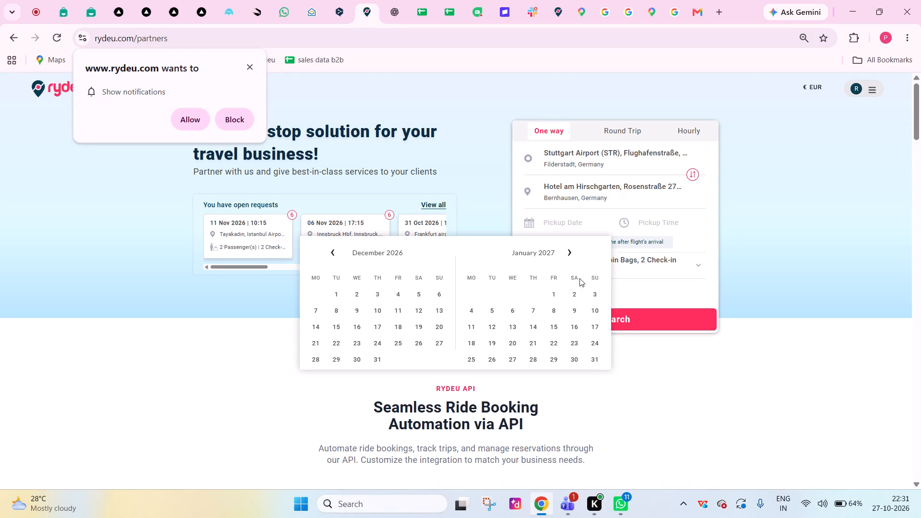
click(597, 306)
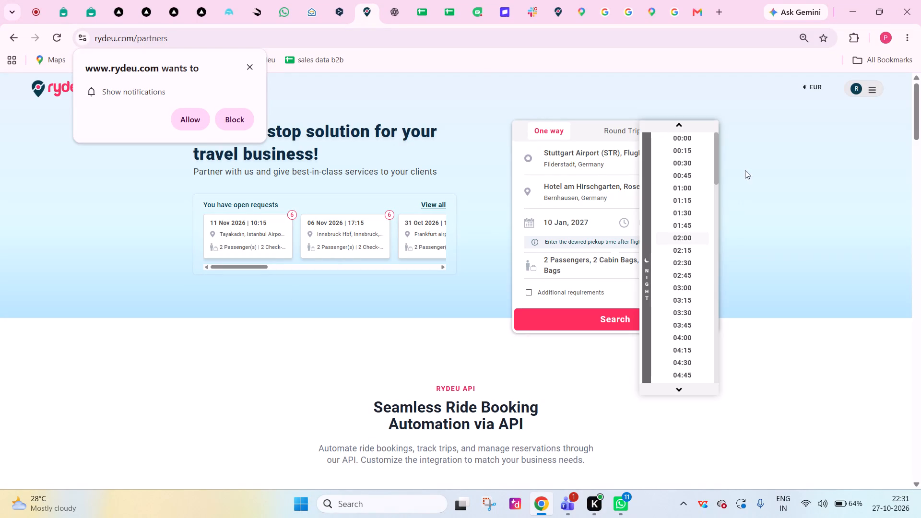
drag(715, 174, 725, 266)
click(686, 244)
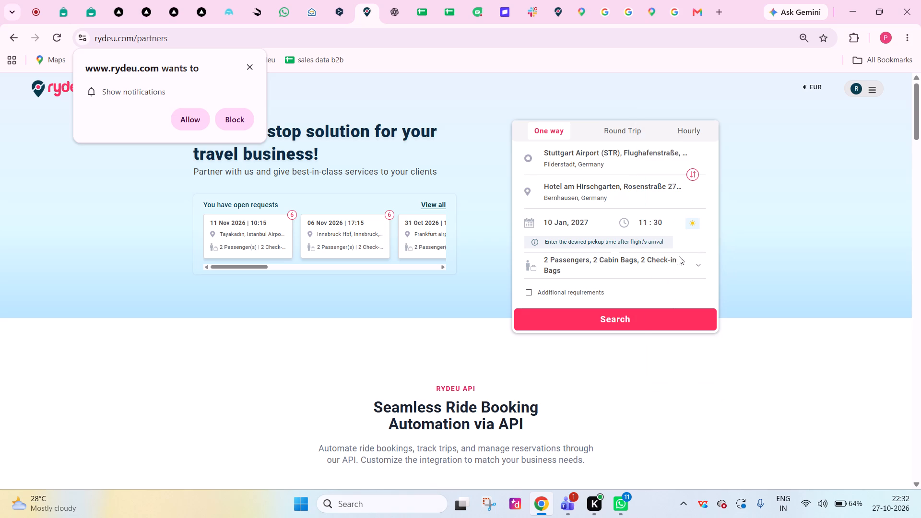
click(643, 319)
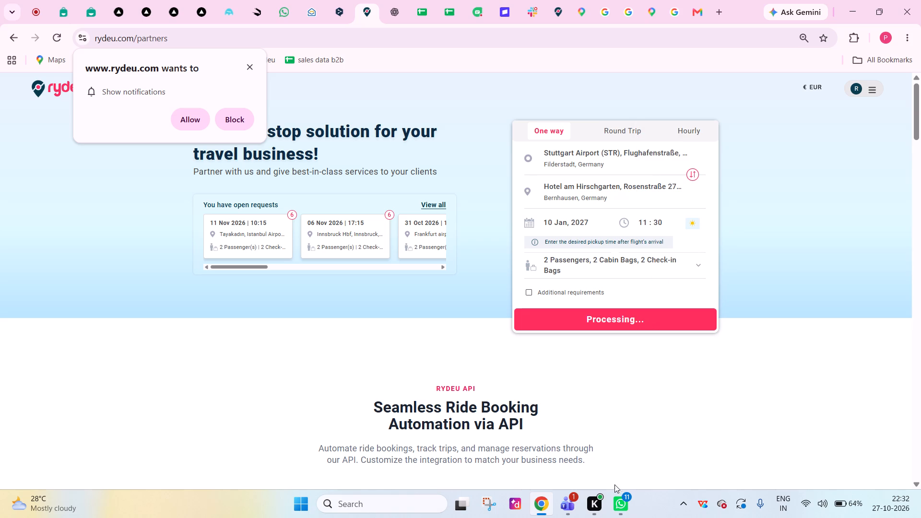
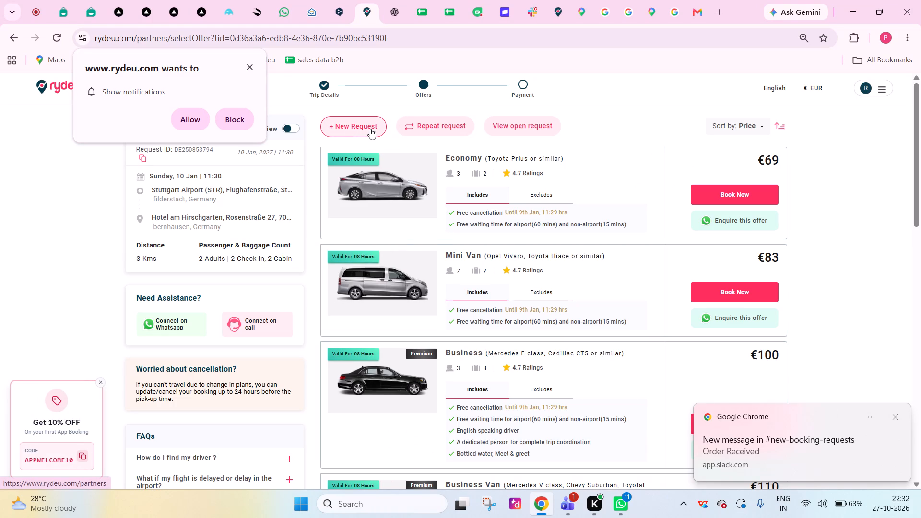
Start a new one-way transfer request and set its pickup location to Munich Airport (MUC).
click(370, 129)
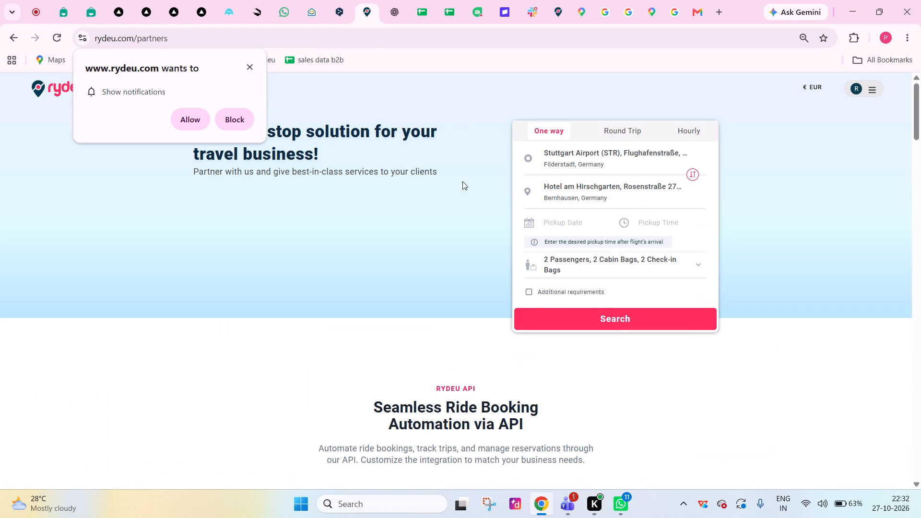
click(539, 195)
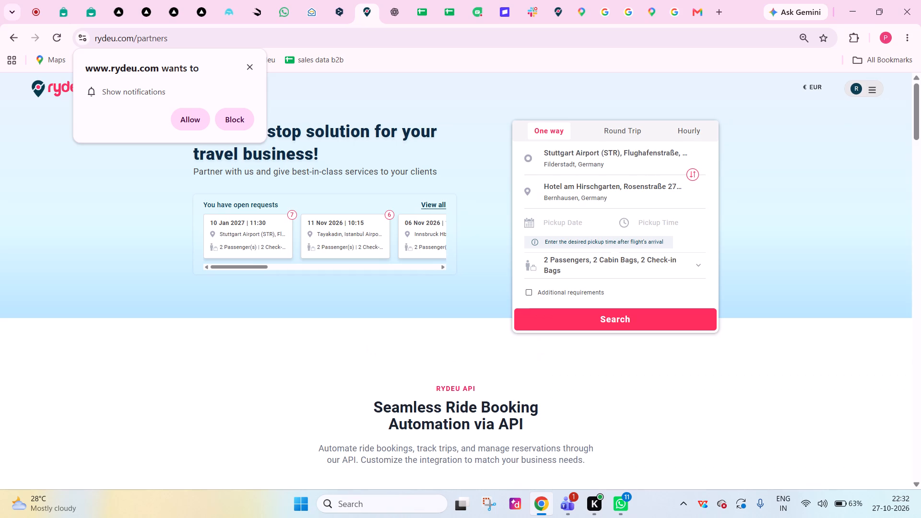
triple_click(583, 162)
key(ctrl+v)
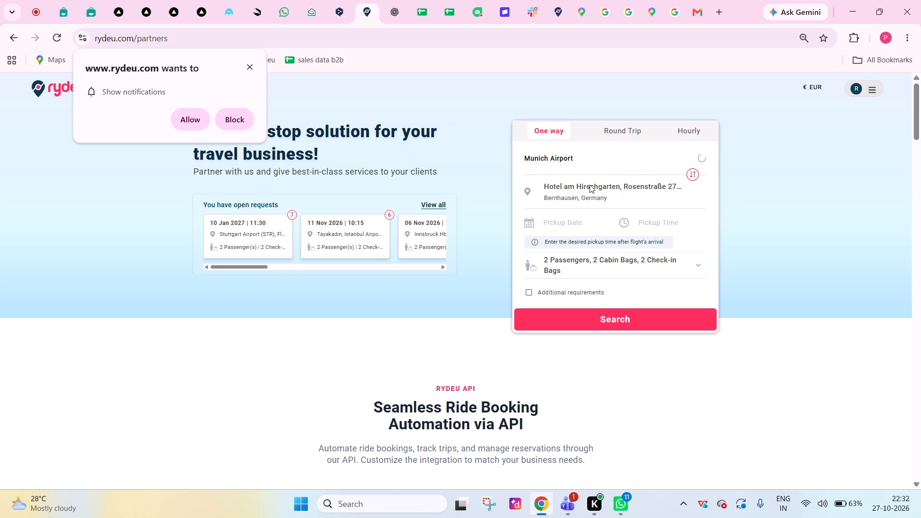
click(590, 189)
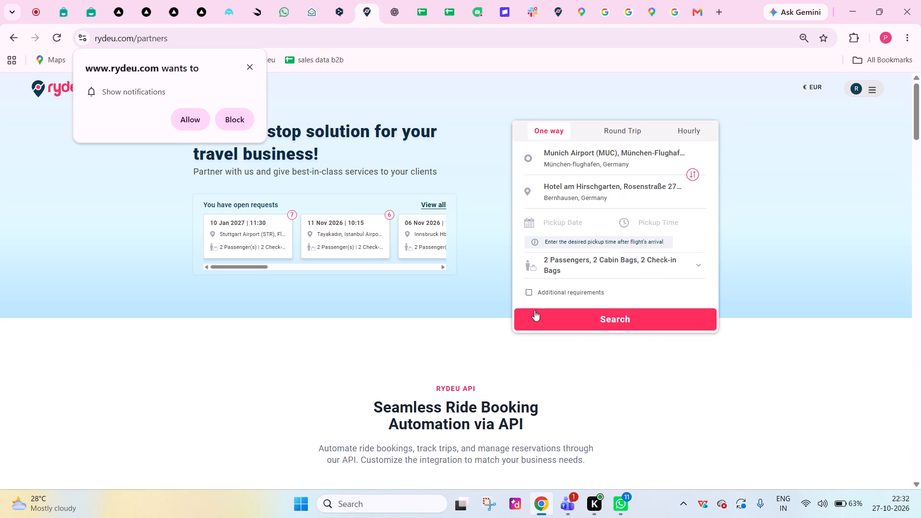
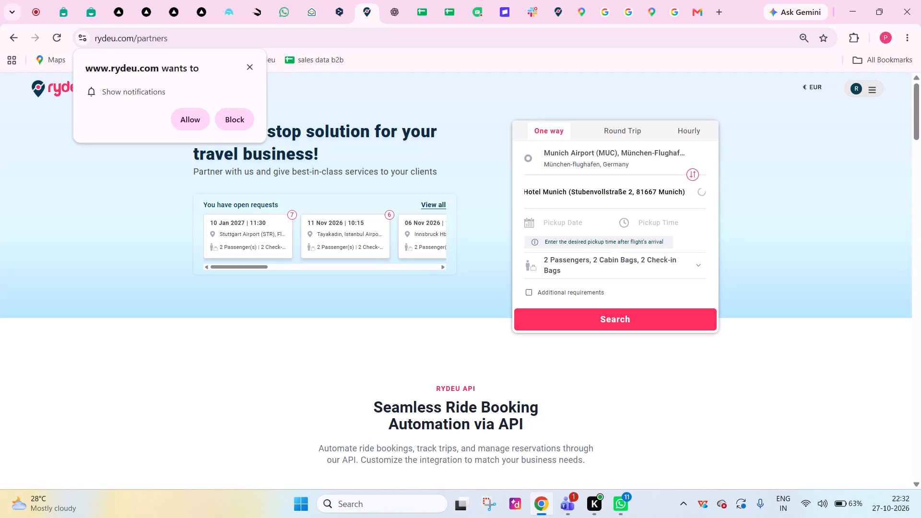
Set the drop-off location to JAMS Music Hotel Munich, Stubenvollstraße 2, 81667 Munich.
click(595, 222)
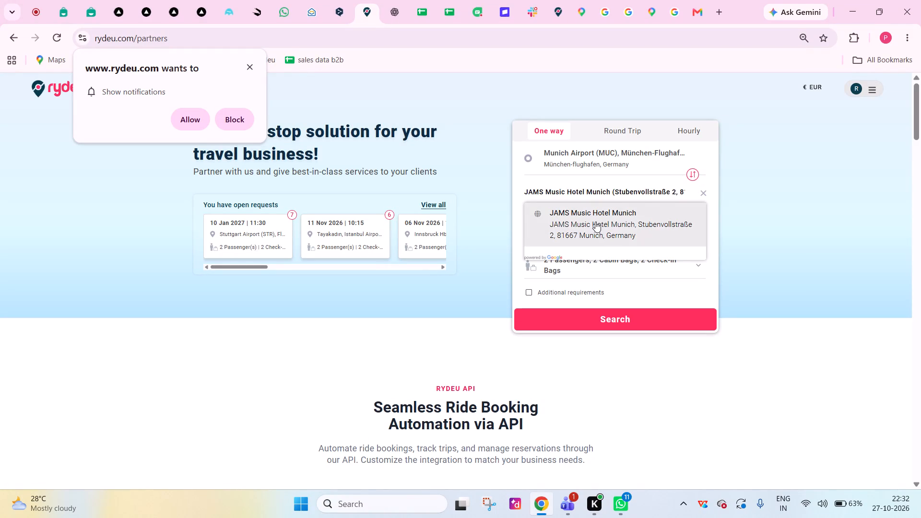
click(564, 213)
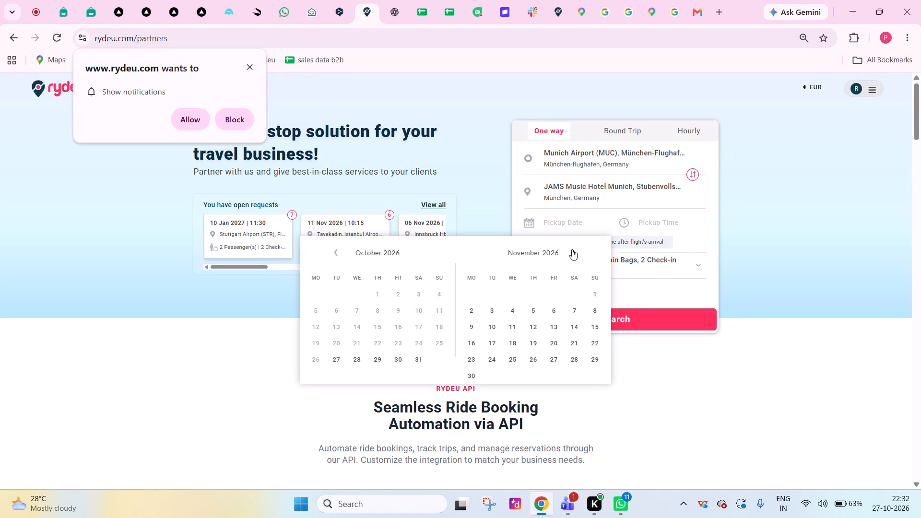
Schedule the pickup for 9 January 2027 at 12:30 and search for transfer offers.
double_click(572, 249)
click(565, 308)
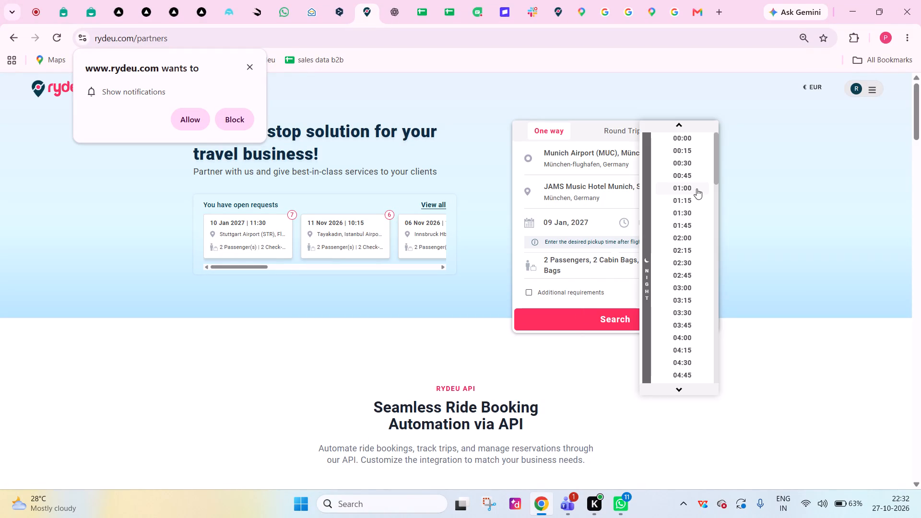
drag(717, 165, 716, 264)
click(685, 263)
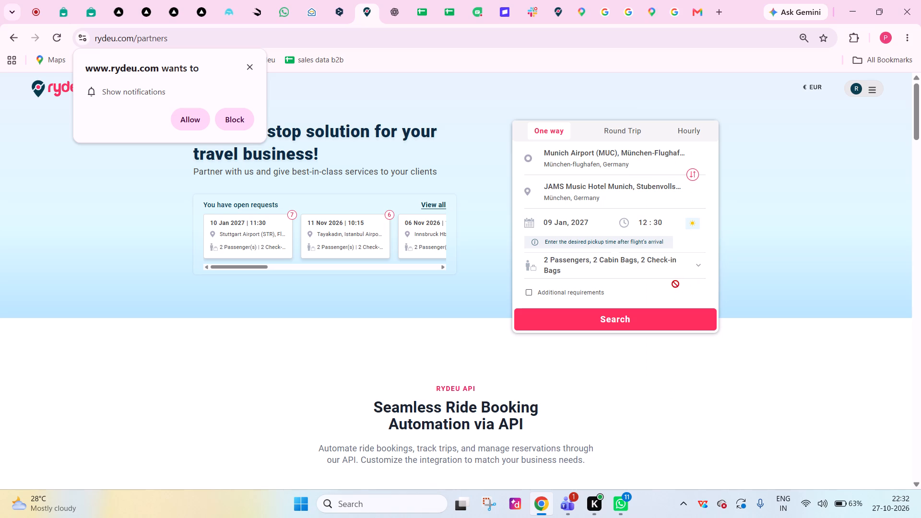
click(656, 317)
Dismiss the site's request to show notifications without allowing or blocking it.
click(246, 68)
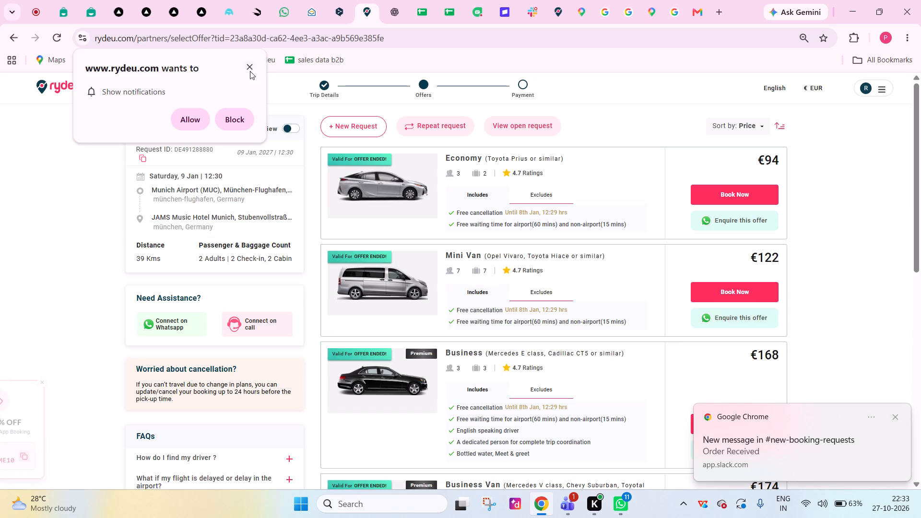
click(250, 71)
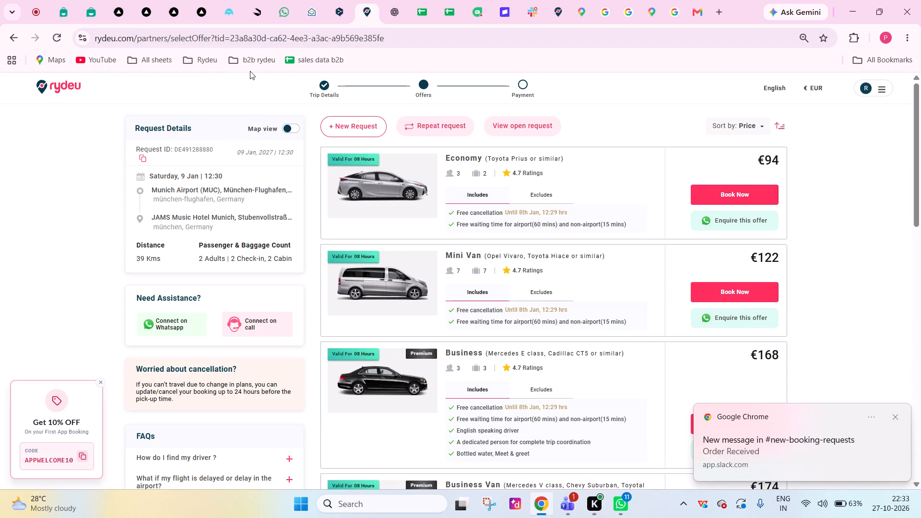
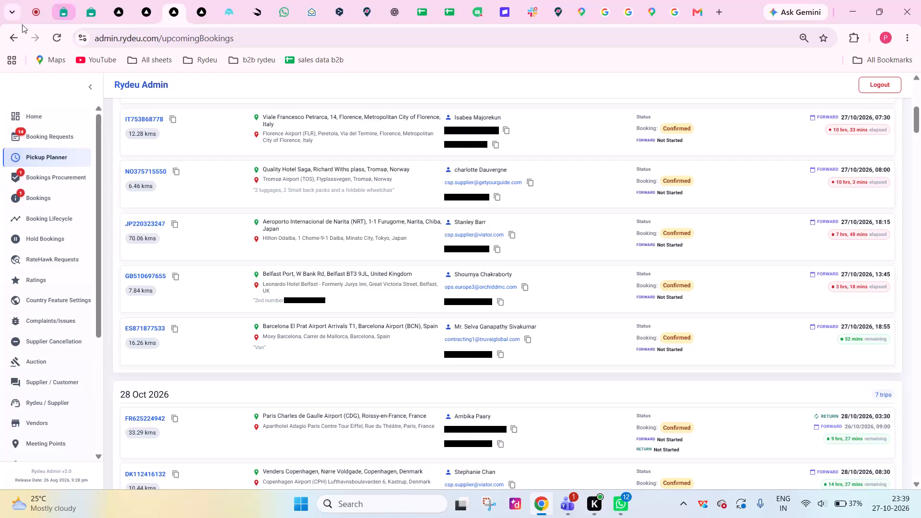
Refresh the pickup planner and copy the booking number of the 27 October Barcelona Airport to Moxy Barcelona booking.
click(56, 35)
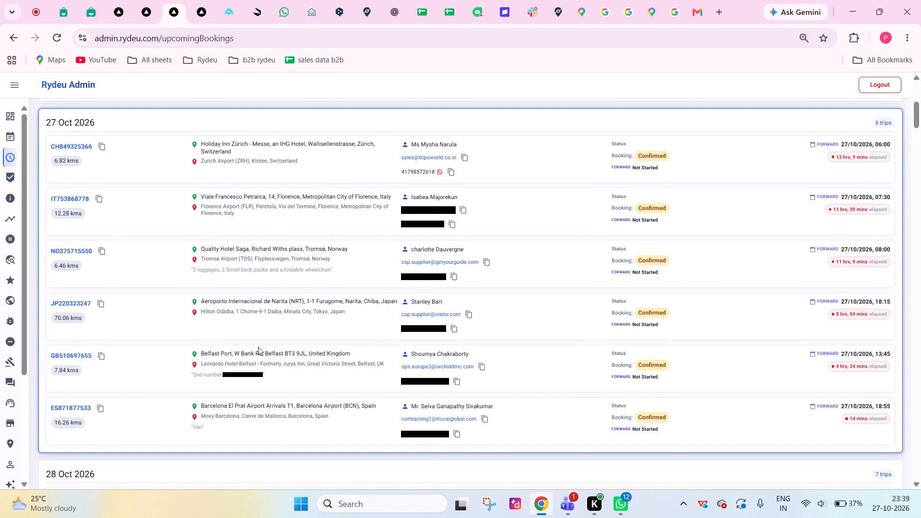
click(65, 406)
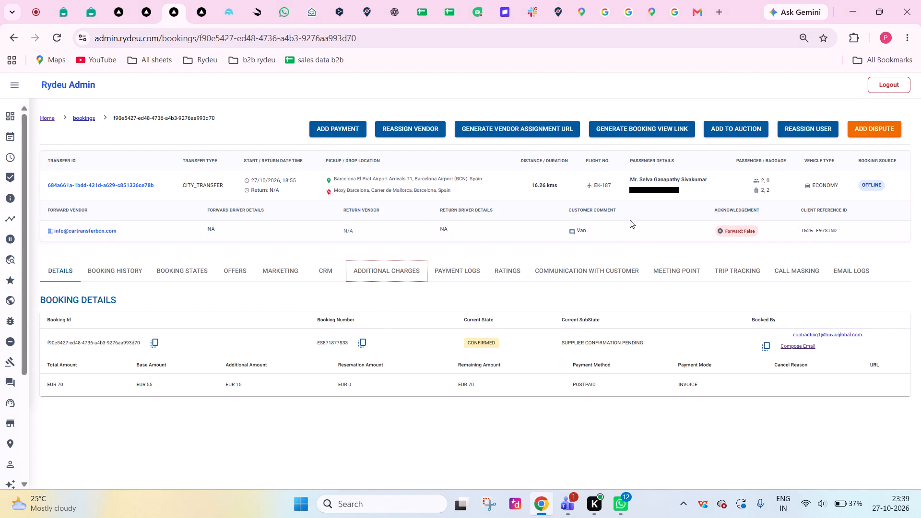
double_click(331, 342)
key(ctrl+c)
key(ctrl+c)
click(228, 266)
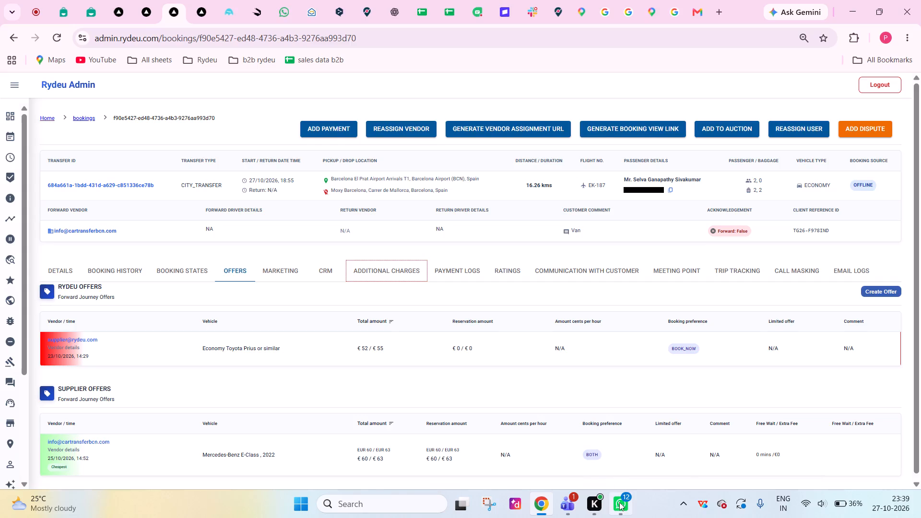
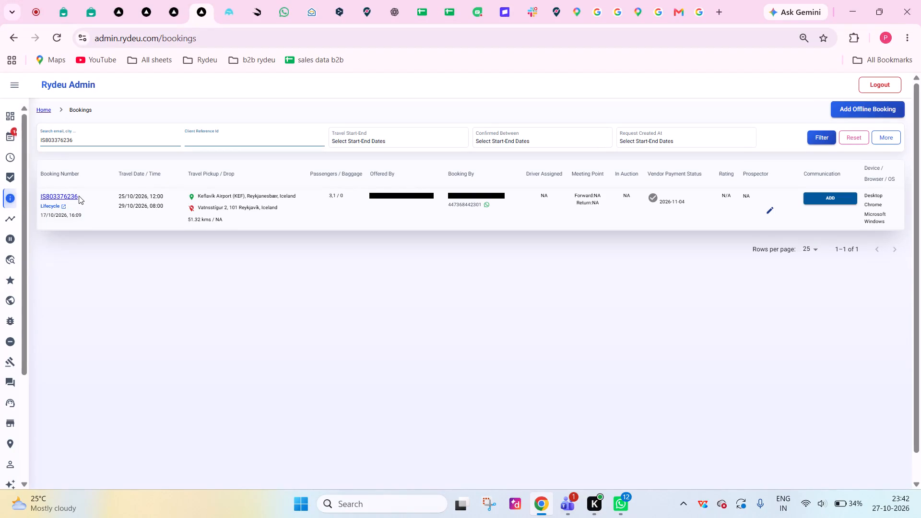
click(66, 195)
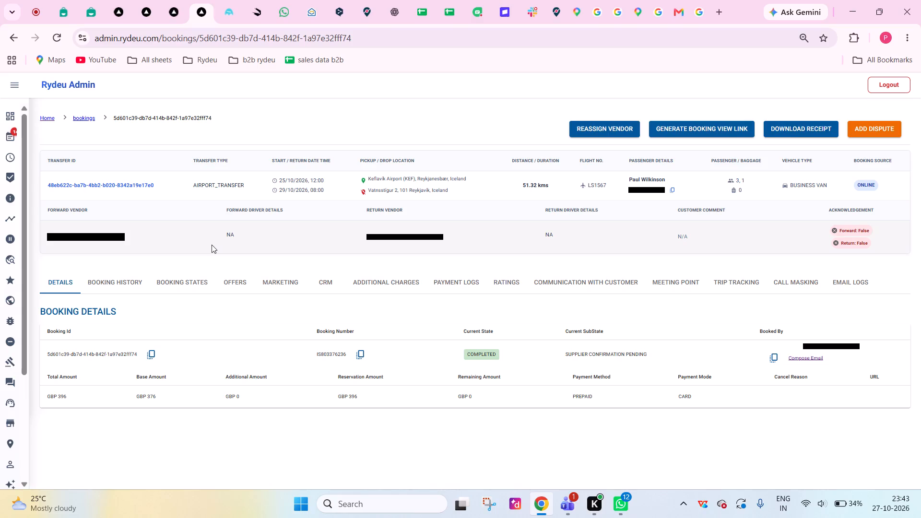
View the booking states of the Keflavik Airport to Reykjavík business van booking.
click(169, 283)
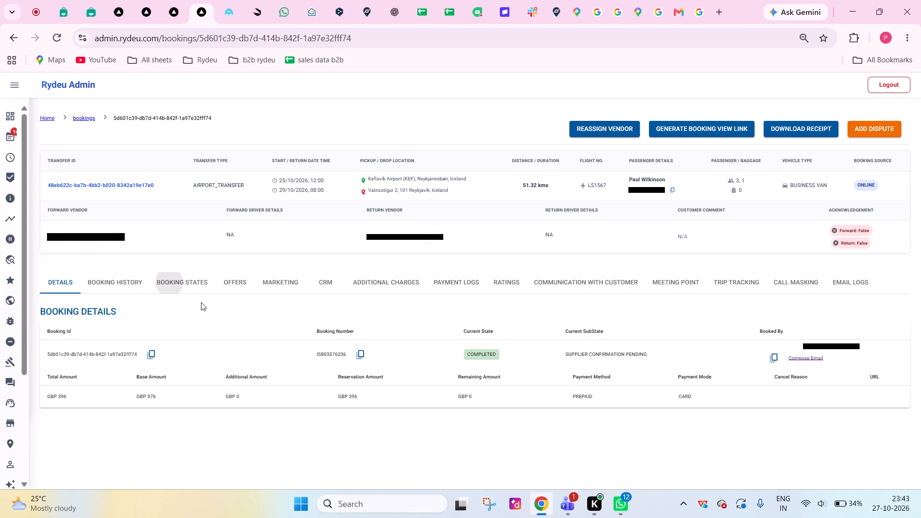
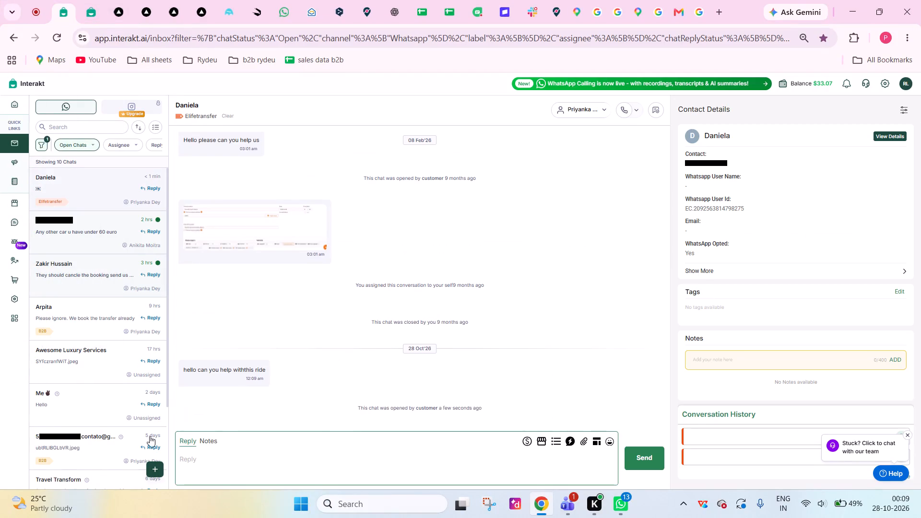
Review Daniela's chat and examine the newly received ride image for its pickup, drop-off, flight and passenger details.
drag(325, 369, 324, 458)
click(332, 376)
scroll(331, 347, up, 1)
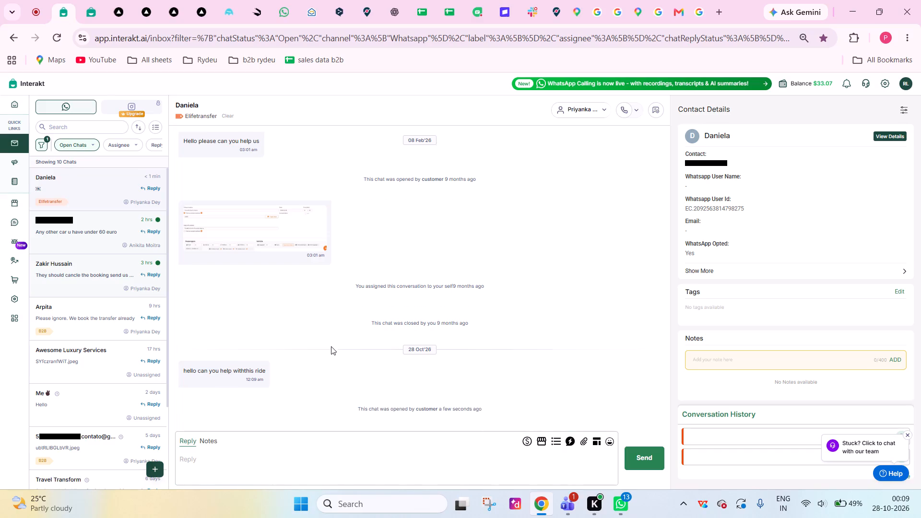
scroll(331, 346, down, 1)
scroll(331, 346, up, 1)
drag(327, 347, 344, 474)
click(380, 372)
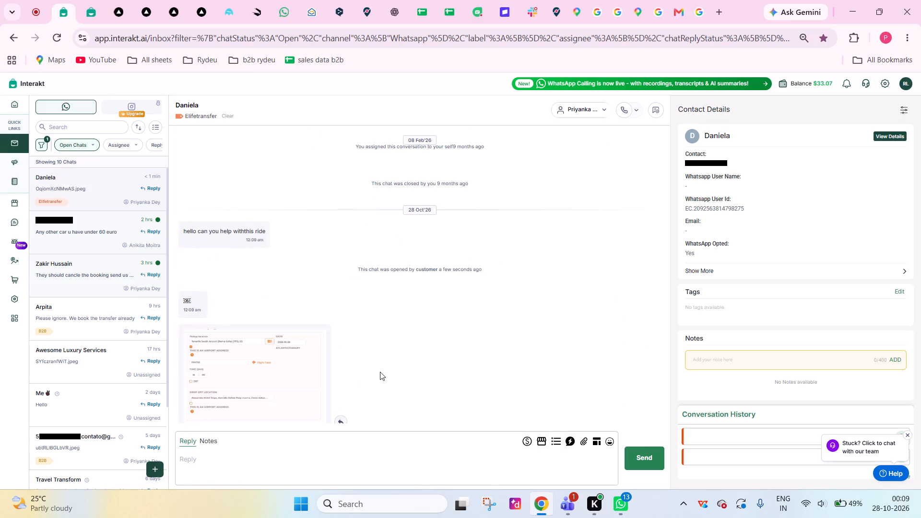
click(311, 399)
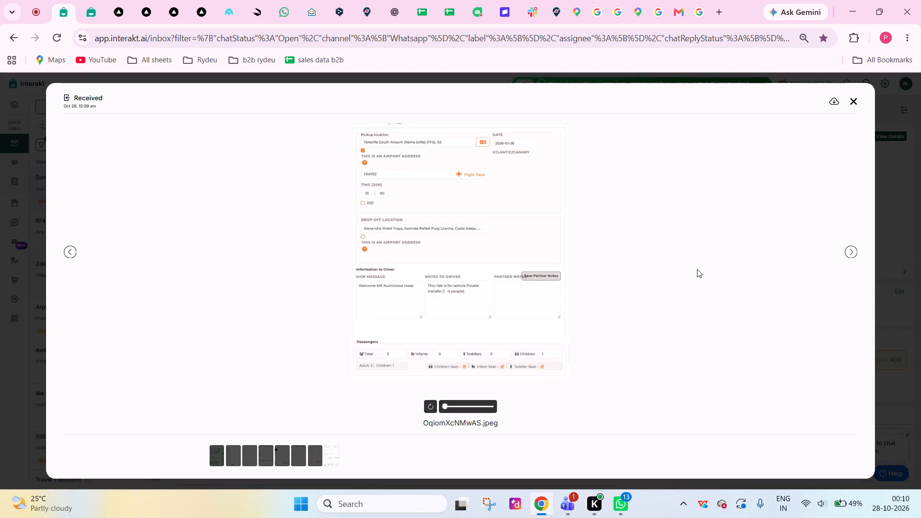
click(697, 269)
click(853, 101)
Send Daniela the reply "allow us a moment to check".
click(365, 460)
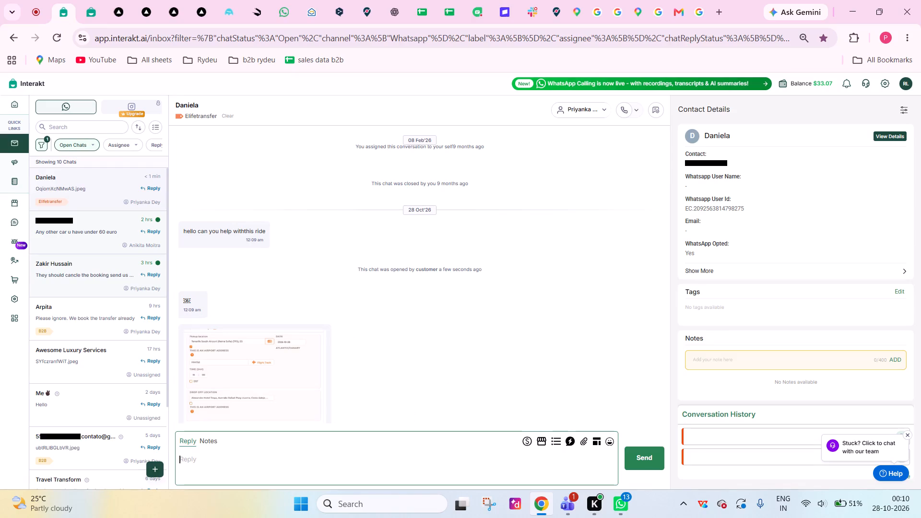
text(allow us a moment to chec)
text(k)
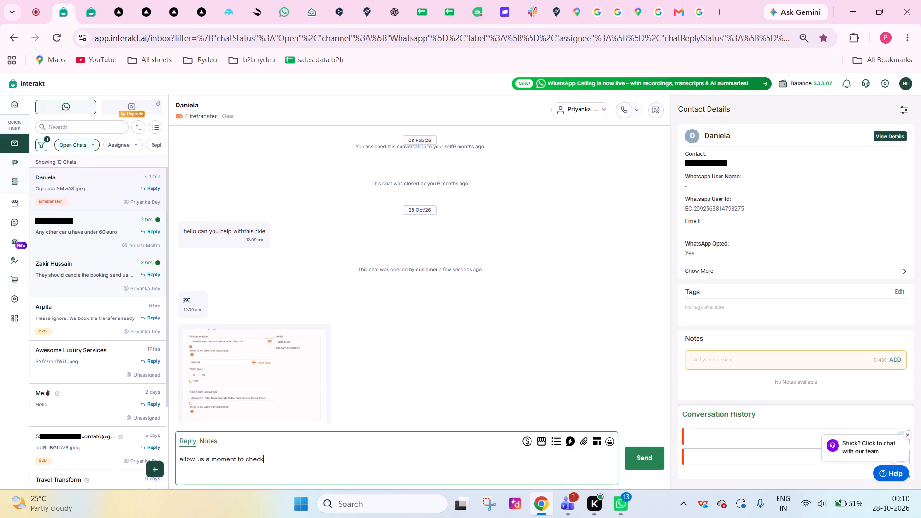
key(space)
key(Return)
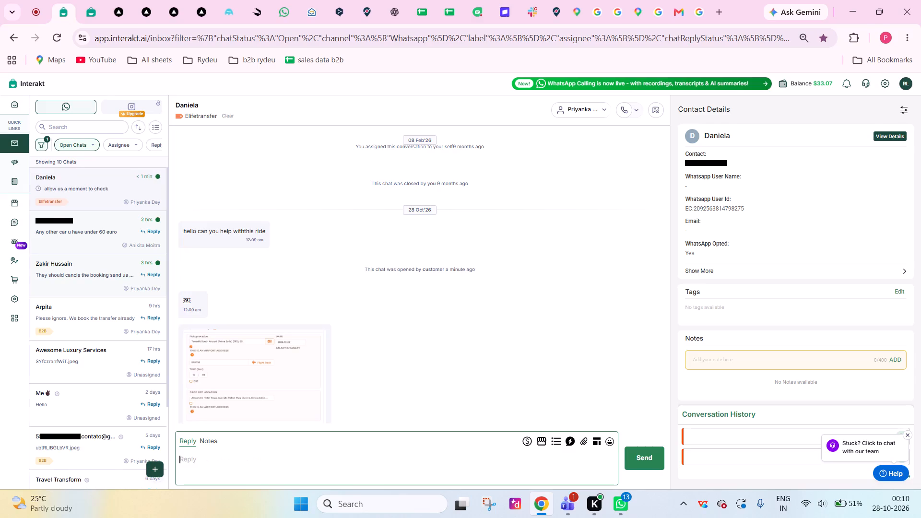
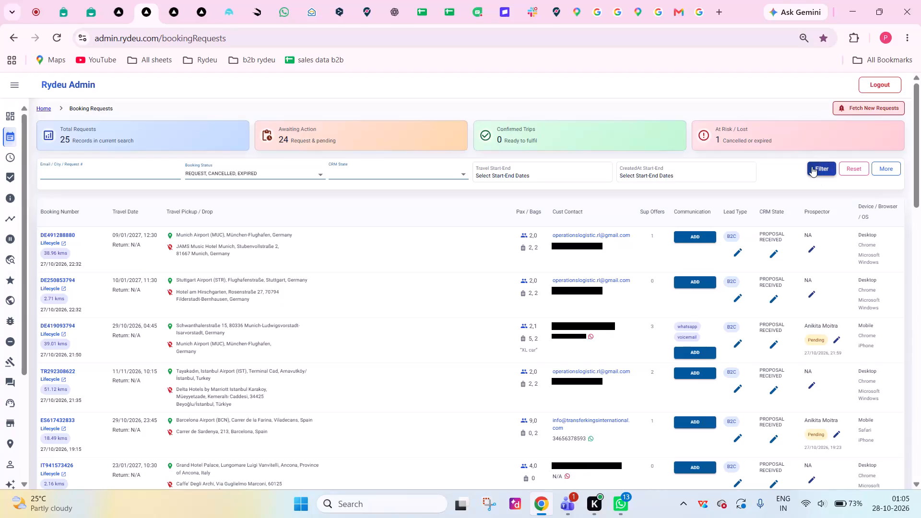
Refresh the booking requests list using the existing Request, Cancelled and Expired status filter.
click(812, 166)
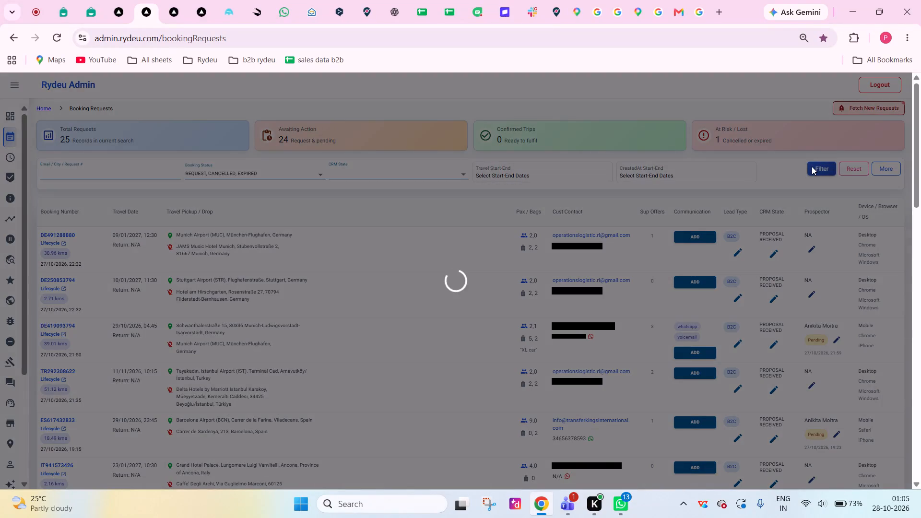
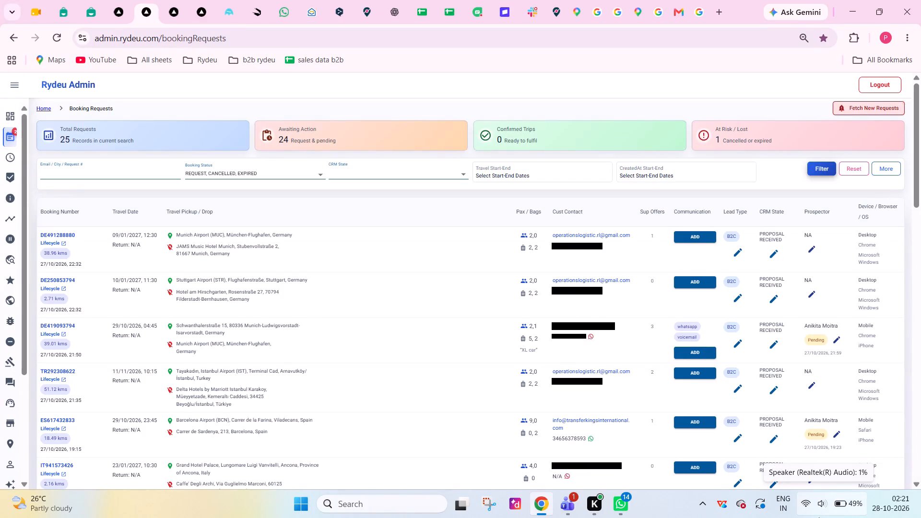
Switch to the Interakt inbox and send Daniela the reply "sorry we do not have any availability".
click(60, 6)
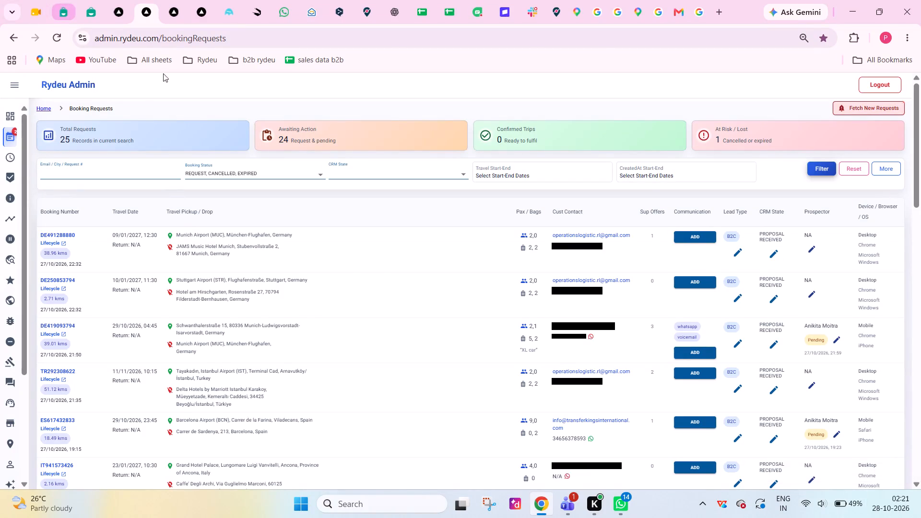
click(287, 460)
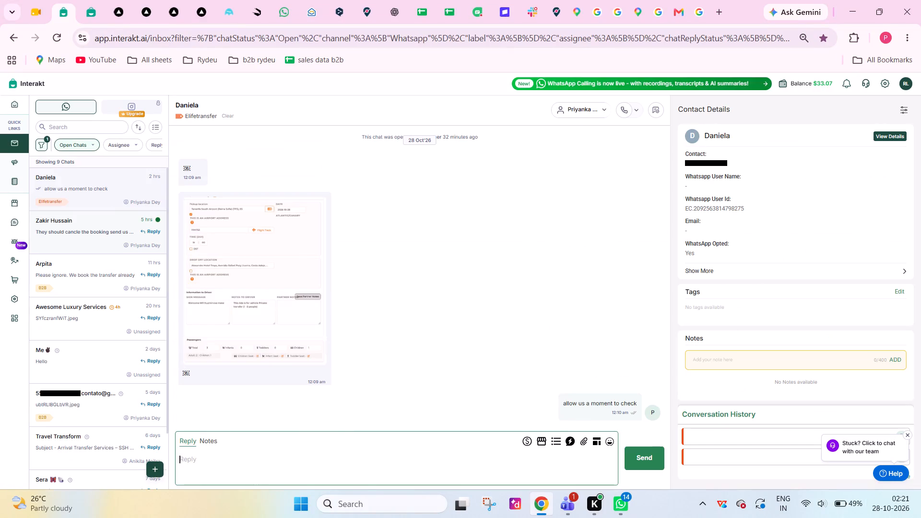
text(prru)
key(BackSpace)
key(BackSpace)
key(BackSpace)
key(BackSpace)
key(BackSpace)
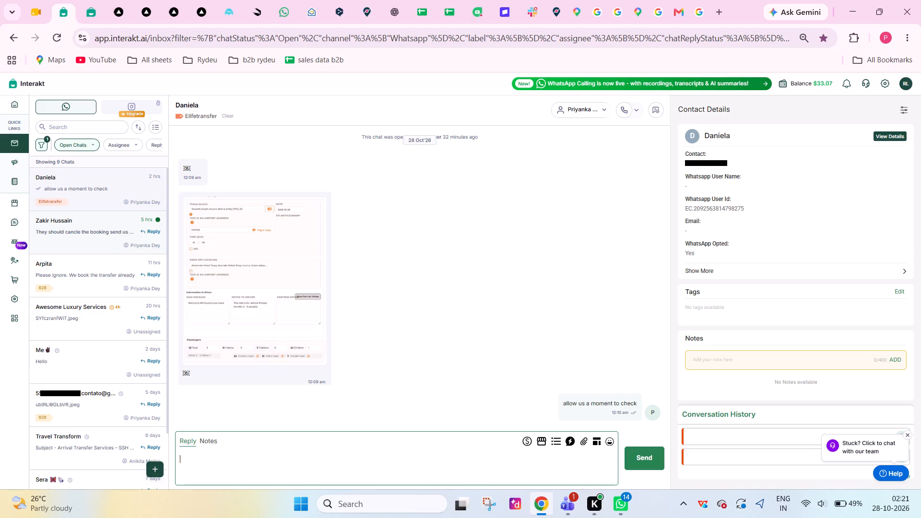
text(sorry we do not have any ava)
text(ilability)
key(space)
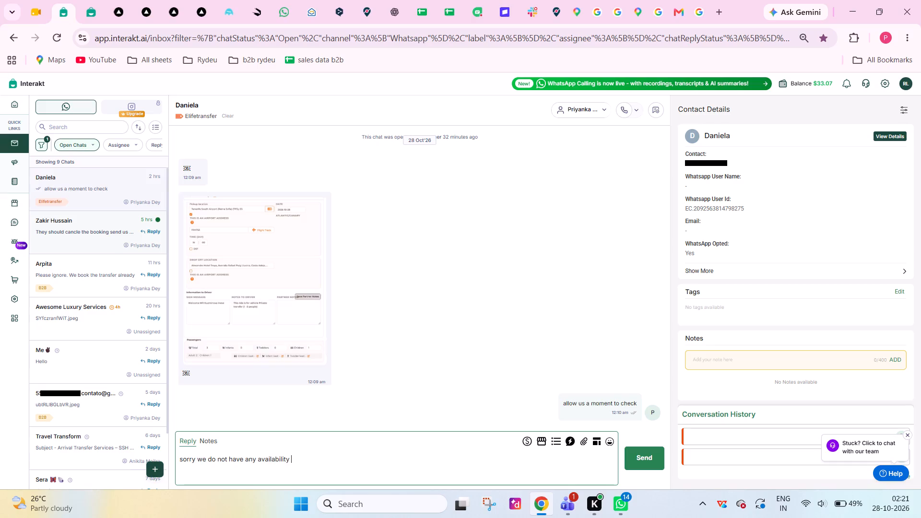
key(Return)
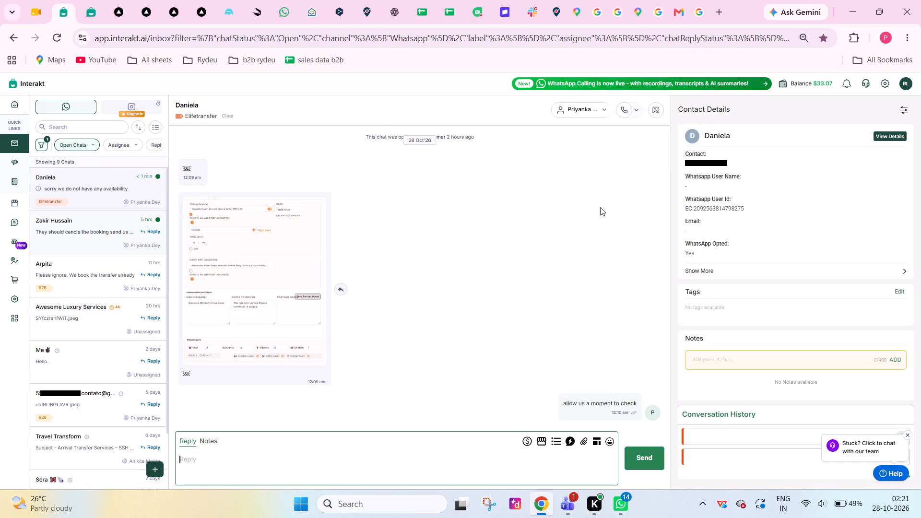
drag(449, 341, 439, 494)
click(442, 291)
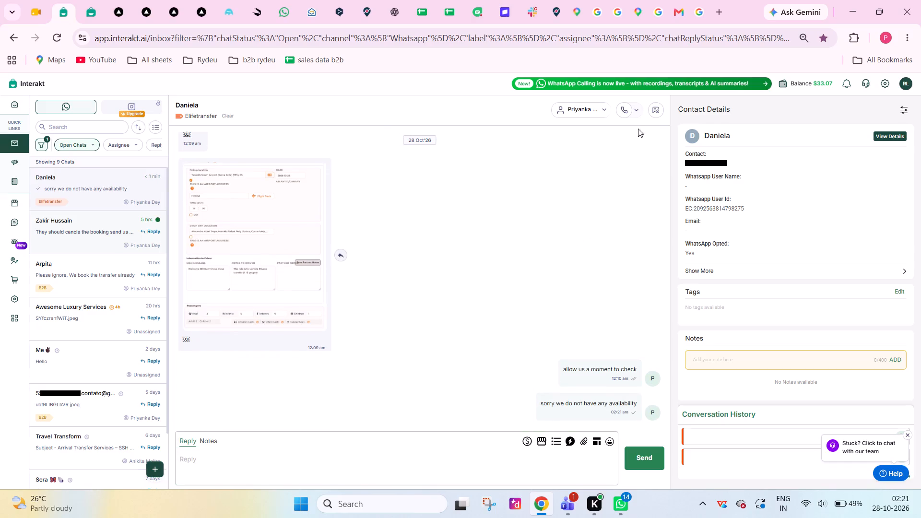
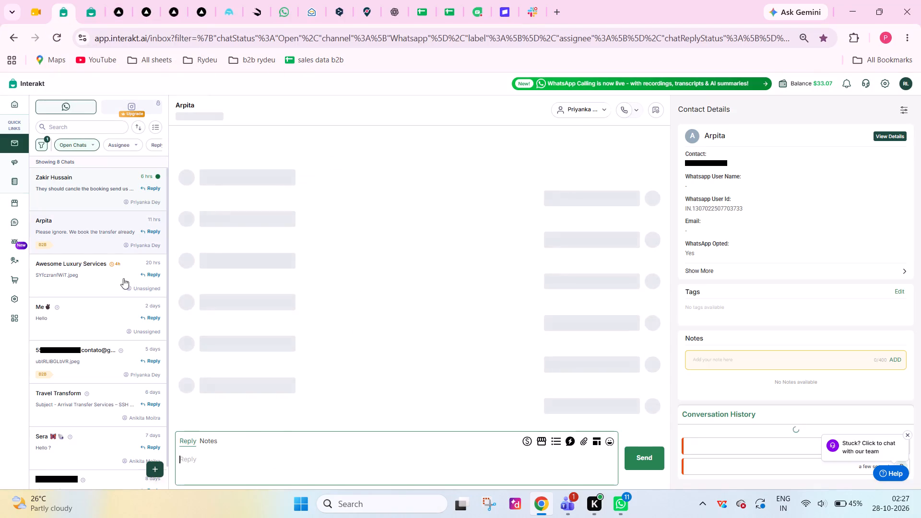
Open the unassigned "Me" chat about Titan Transfers' Interlaken ride offer and assign the conversation to yourself.
click(103, 327)
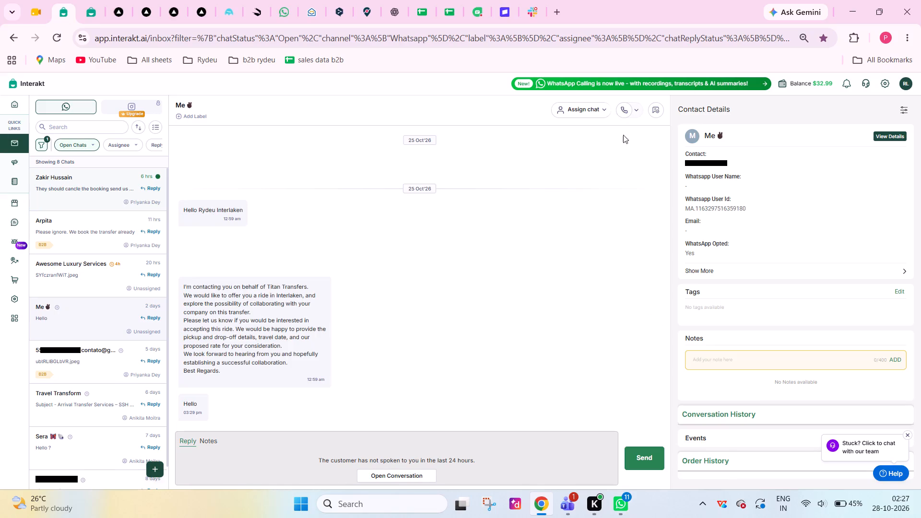
click(653, 114)
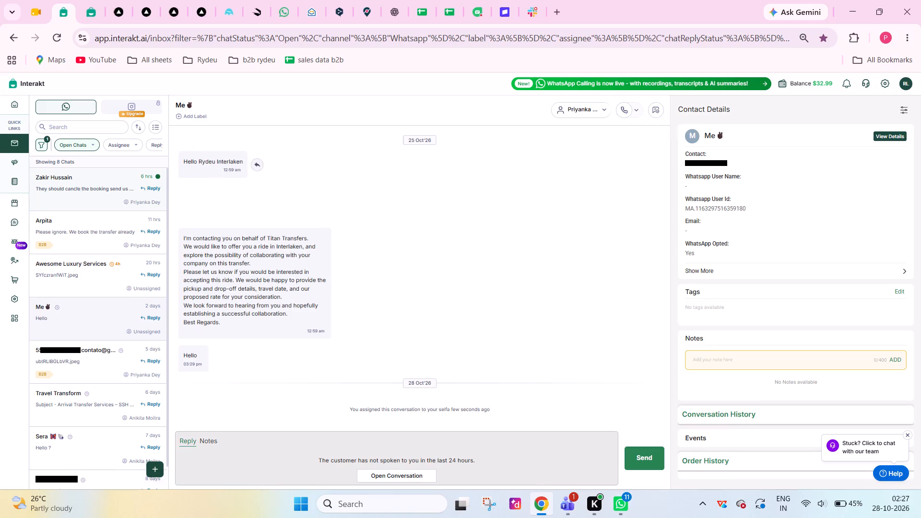
Switch back to the Booking Requests list in Rydeu Admin.
click(155, 4)
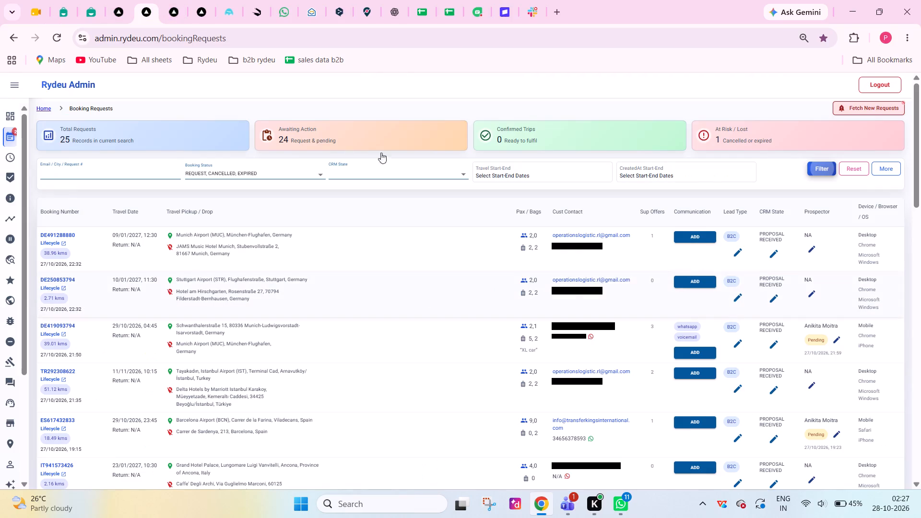
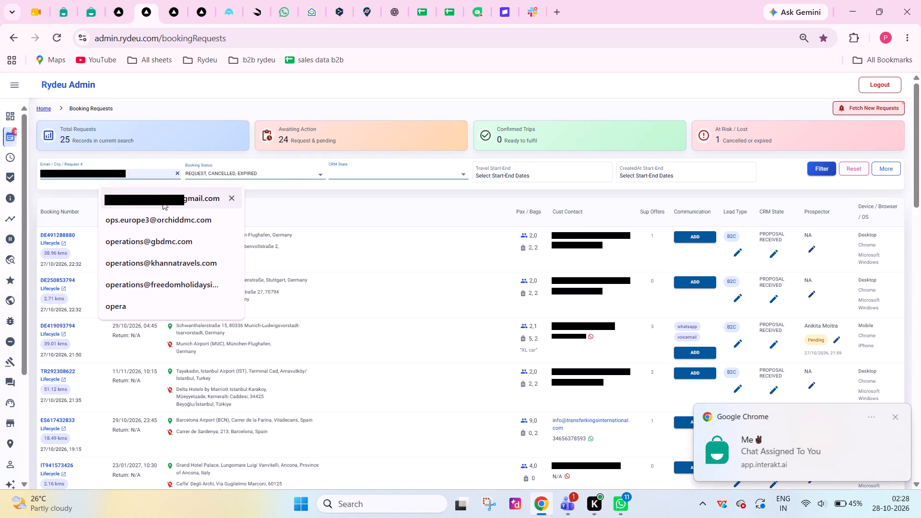
Filter the booking requests by the customer's previously entered Gmail address.
click(163, 201)
click(829, 161)
click(827, 169)
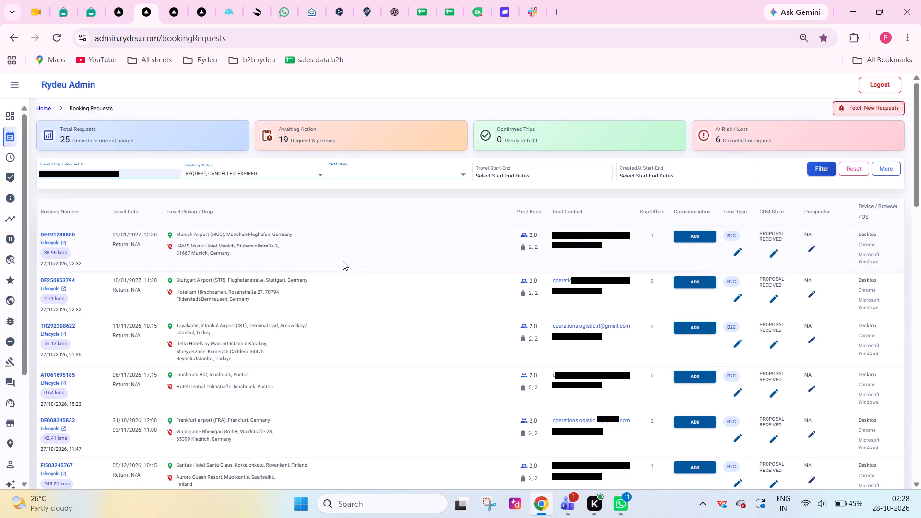
drag(917, 184, 920, 212)
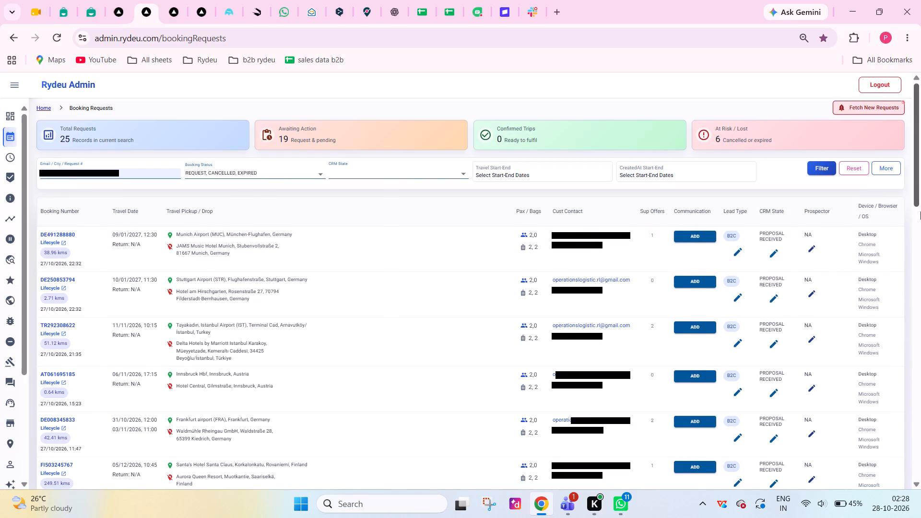
drag(920, 212, 920, 219)
drag(920, 219, 919, 251)
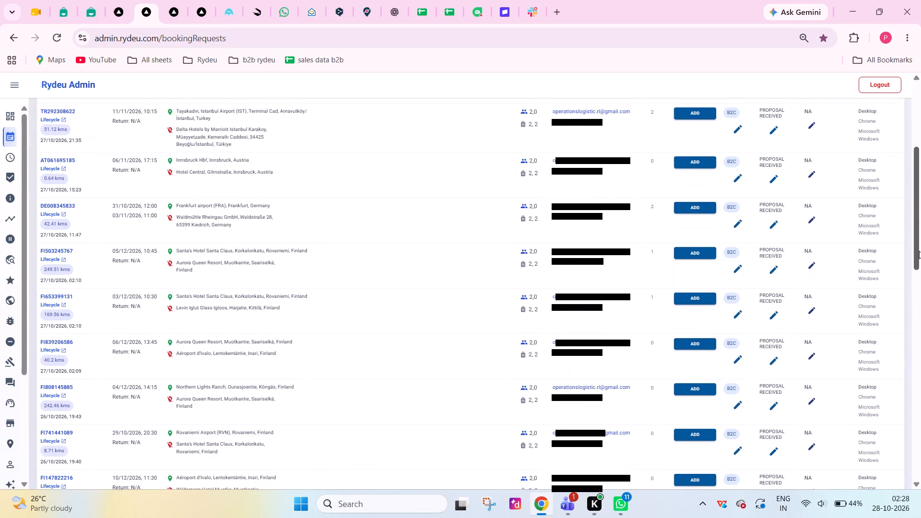
drag(919, 251, 907, 294)
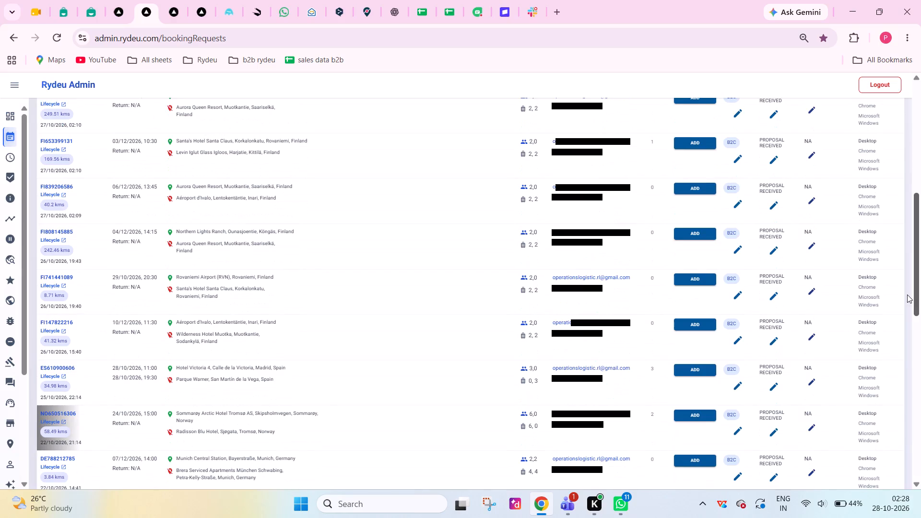
drag(907, 294, 907, 290)
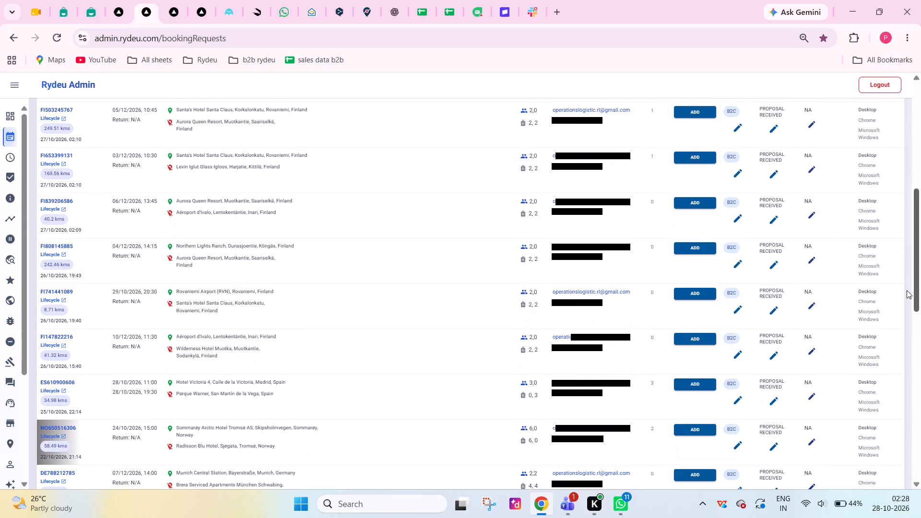
drag(907, 290, 908, 278)
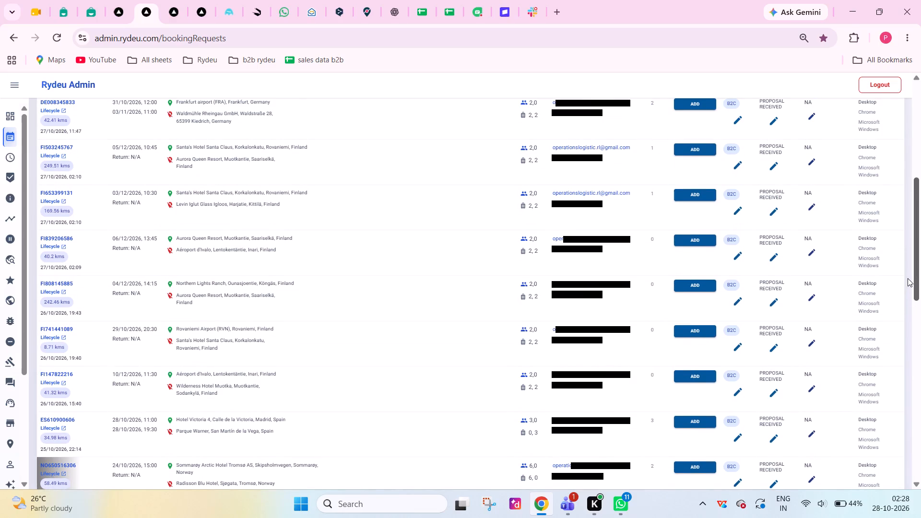
drag(908, 278, 916, 271)
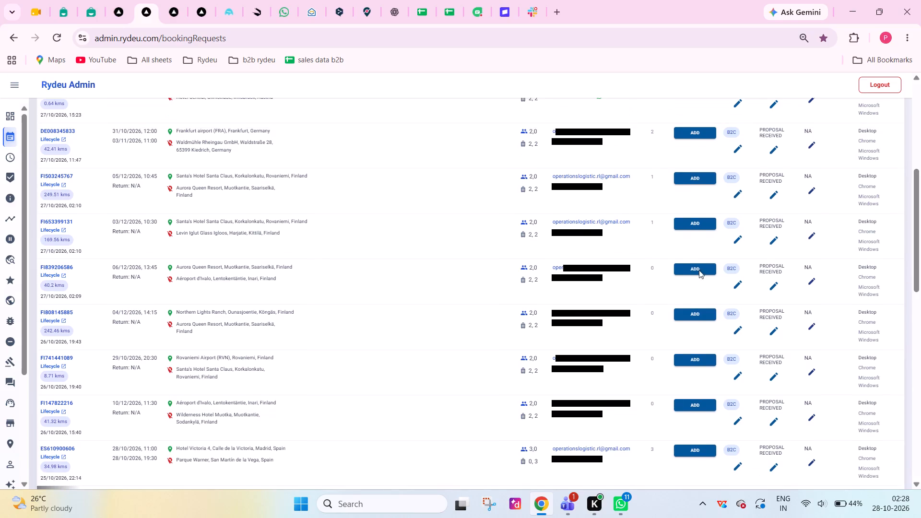
click(56, 222)
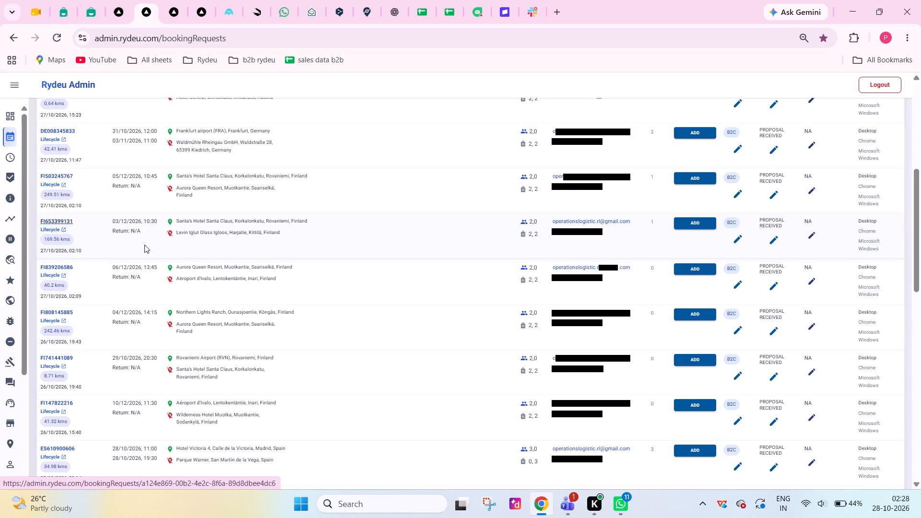
Examine the Rydeu and supplier offers for the Rovaniemi to Levin Iglut transfer request, comparing vehicles and total amounts.
click(207, 266)
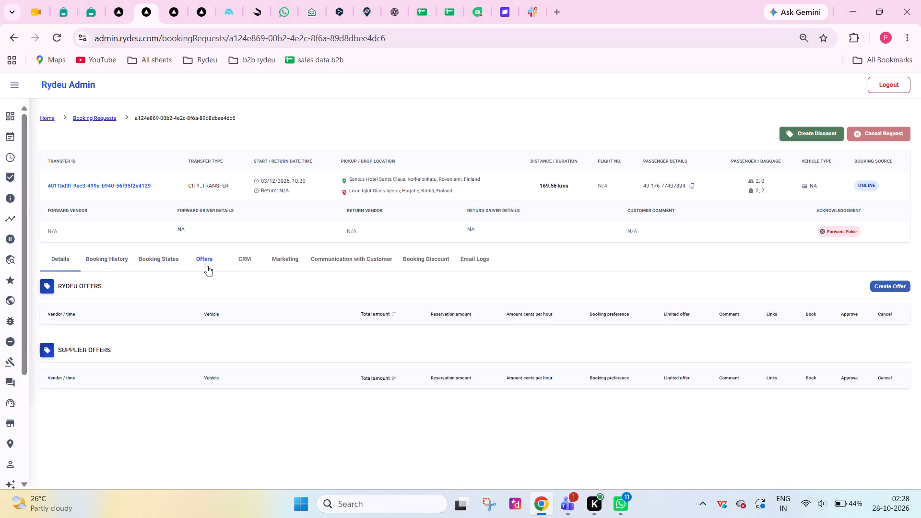
drag(920, 236, 920, 428)
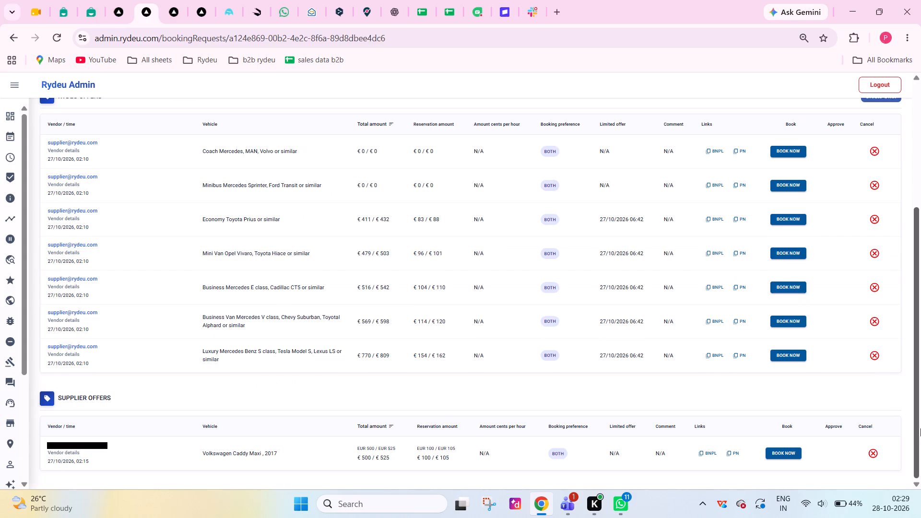
drag(920, 428, 920, 252)
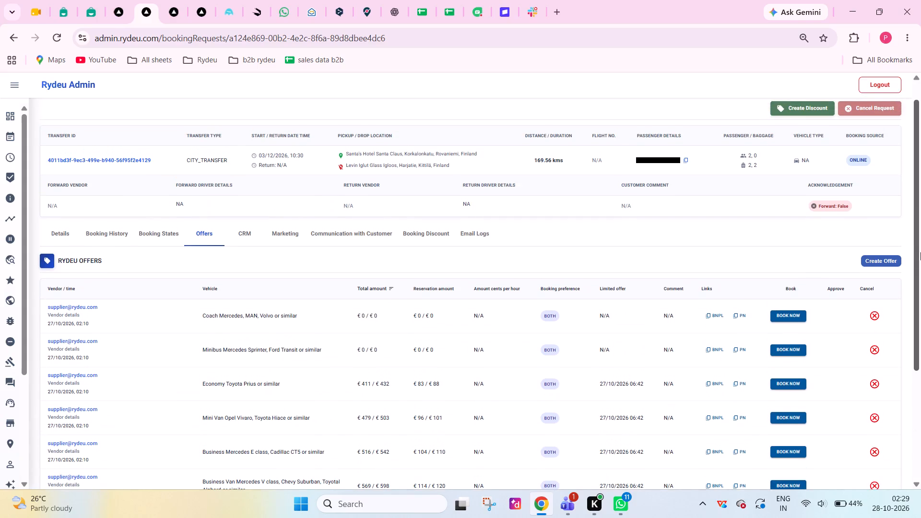
drag(920, 252, 920, 400)
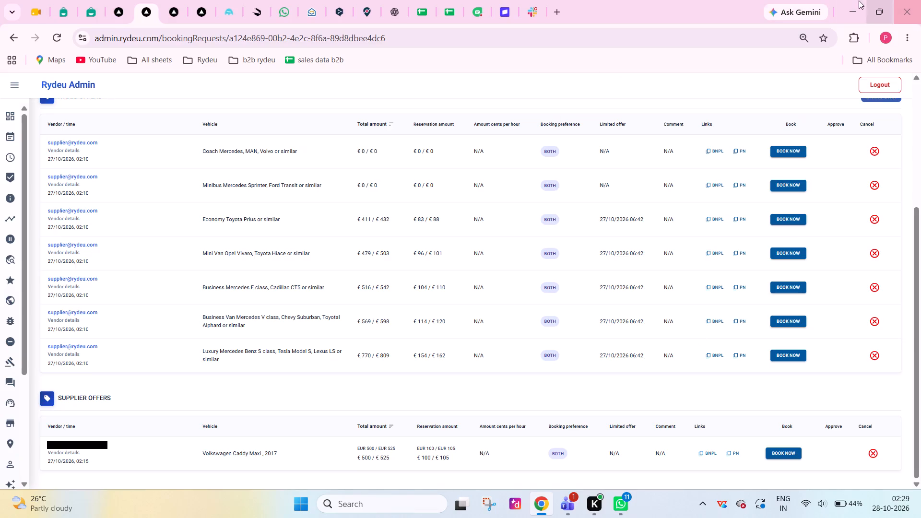